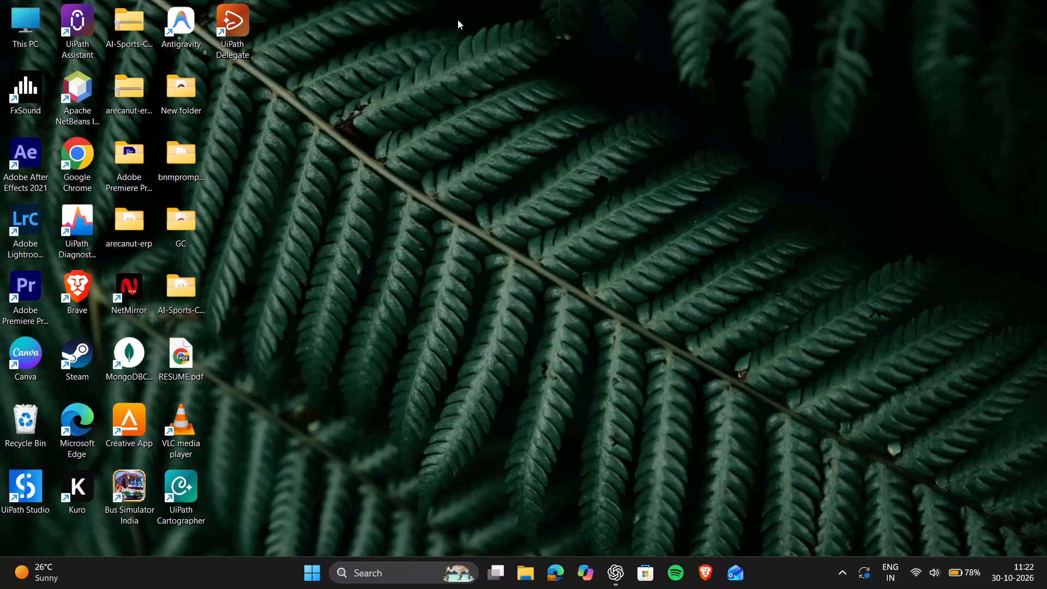
Search the computer for "whats" and open the WhatsApp app.
{"action": "left_click", "coordinate": [400, 580]}
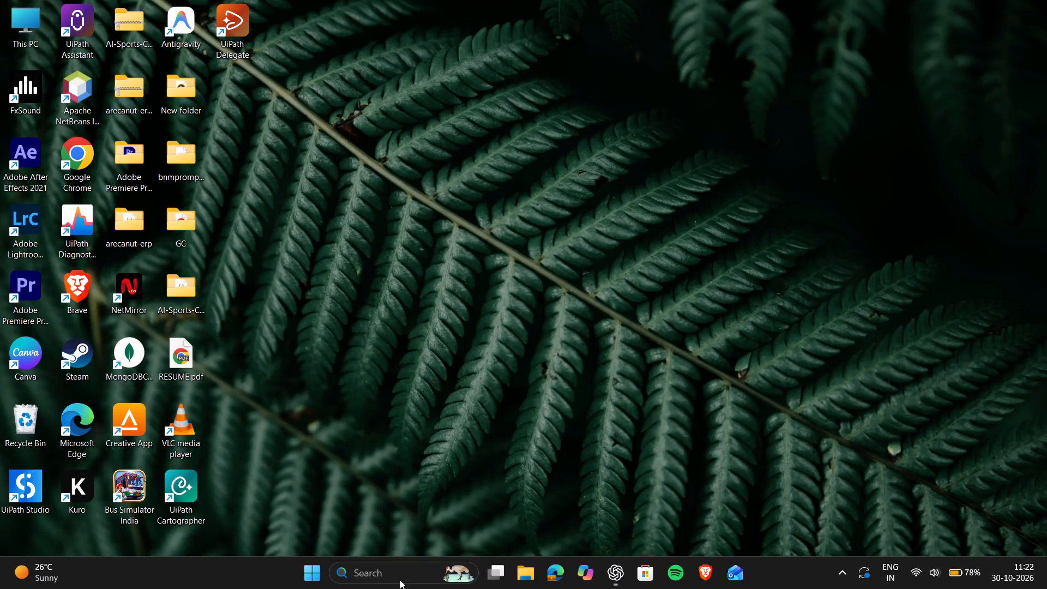
{"action": "type", "text": "whats"}
{"action": "key", "text": "Return"}
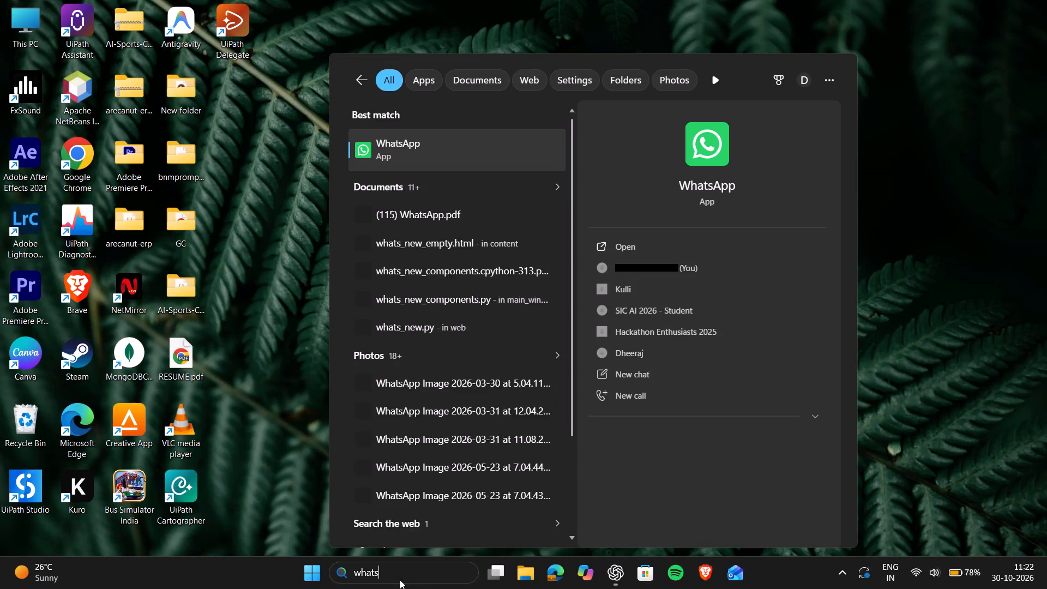
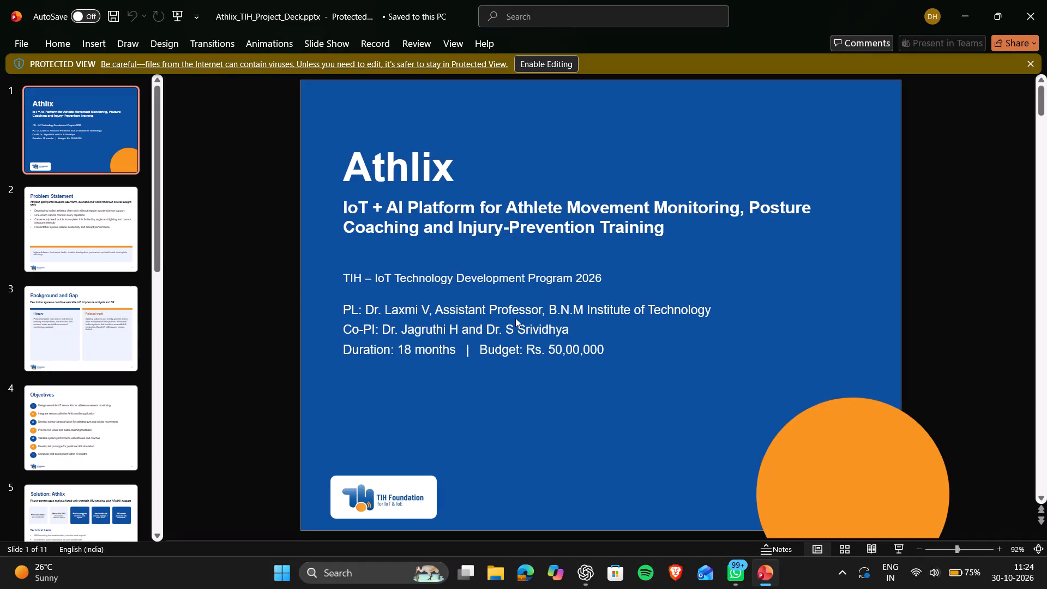
Enable editing for the protected Athlix_TIH_Project_Deck presentation.
{"action": "left_click", "coordinate": [553, 61]}
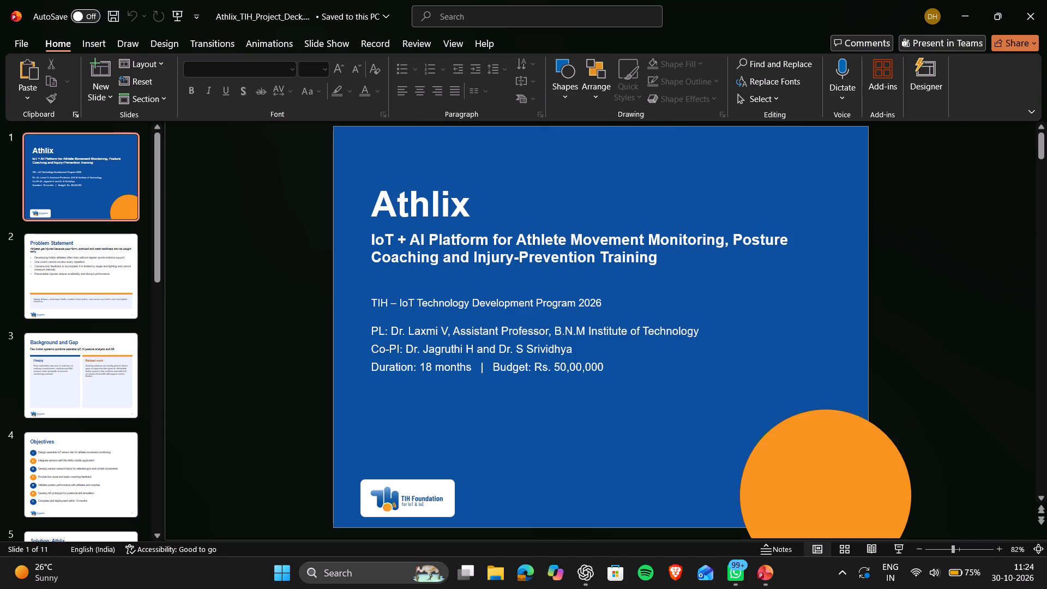
Change the project lead's designation on the title slide to "Associate Professor".
{"action": "left_click", "coordinate": [501, 334]}
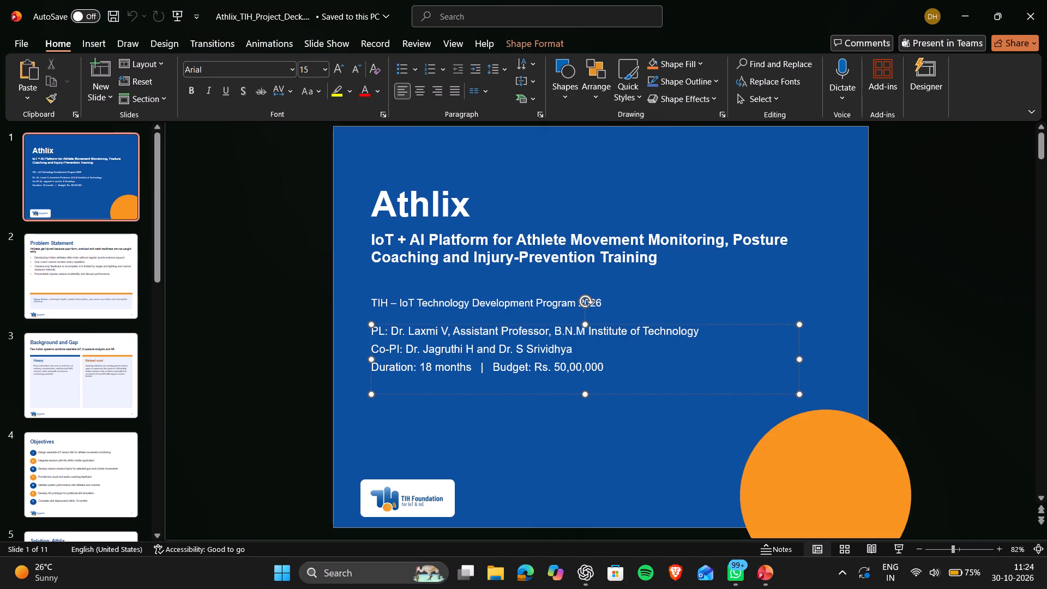
{"action": "key", "text": "Left"}
{"action": "key", "text": "BackSpace"}
{"action": "key", "text": "BackSpace"}
{"action": "key", "text": "BackSpace"}
{"action": "key", "text": "BackSpace"}
{"action": "key", "text": "BackSpace"}
{"action": "key", "text": "BackSpace"}
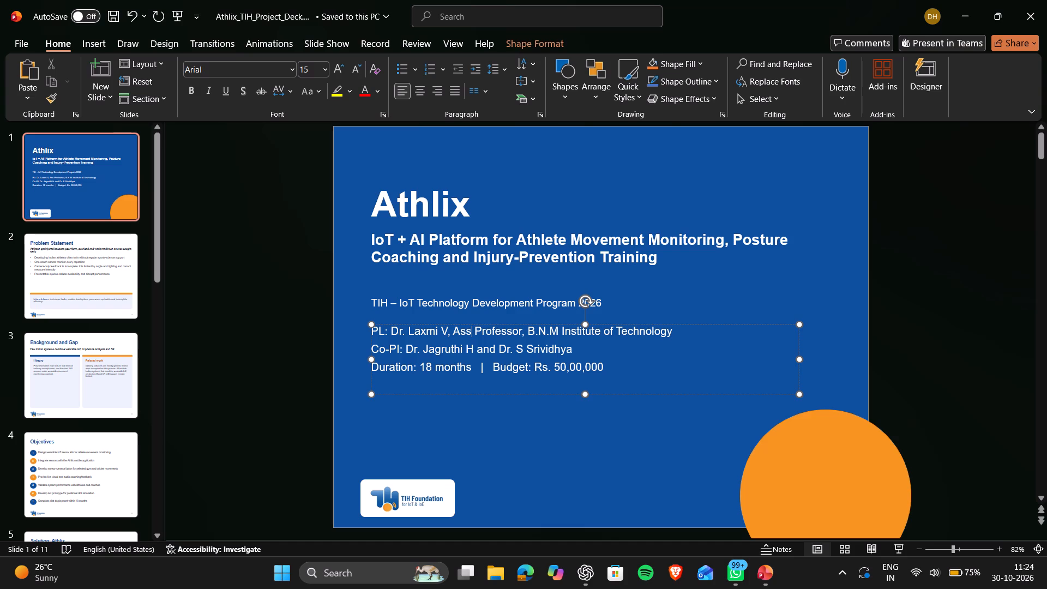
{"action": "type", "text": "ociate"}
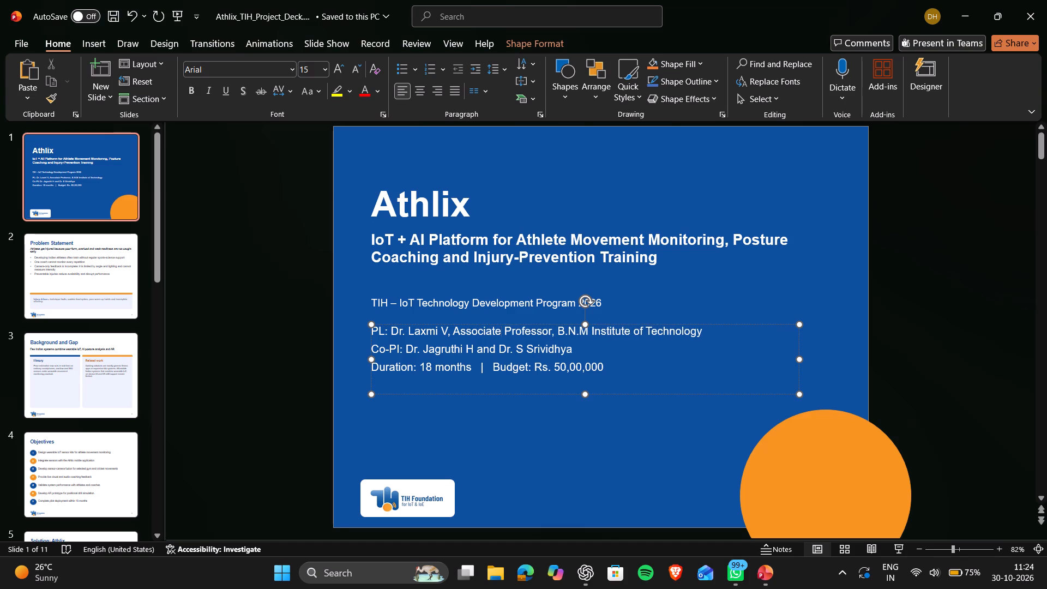
{"action": "left_click", "coordinate": [579, 350]}
{"action": "left_click", "coordinate": [631, 298]}
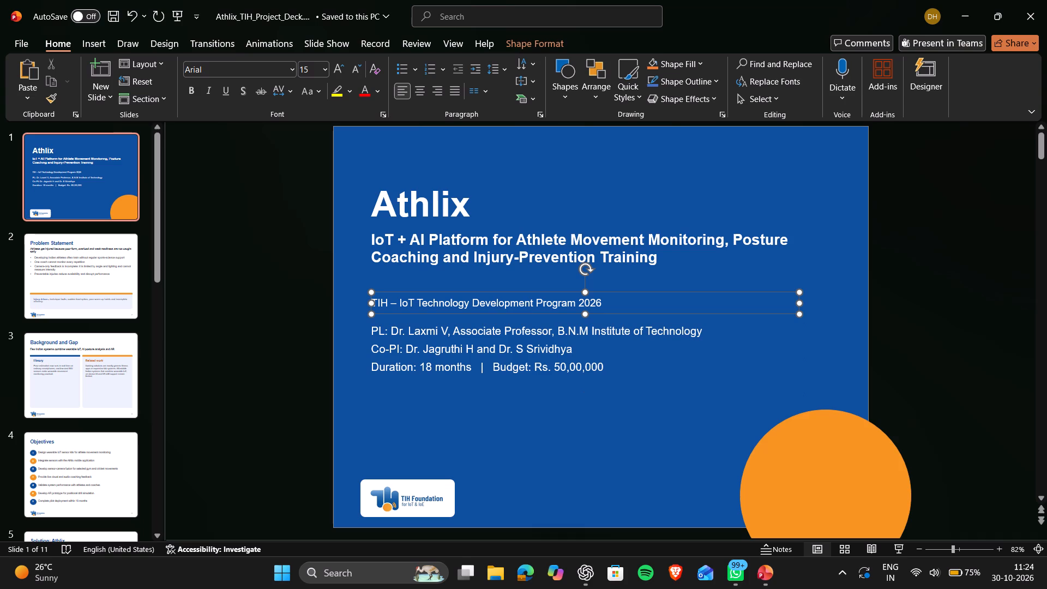
Correct the "PL" label before the project lead's name on the title slide to "PI".
{"action": "scroll", "coordinate": [631, 298], "scroll_direction": "down", "scroll_amount": 1}
{"action": "left_click", "coordinate": [383, 332]}
{"action": "key", "text": "BackSpace"}
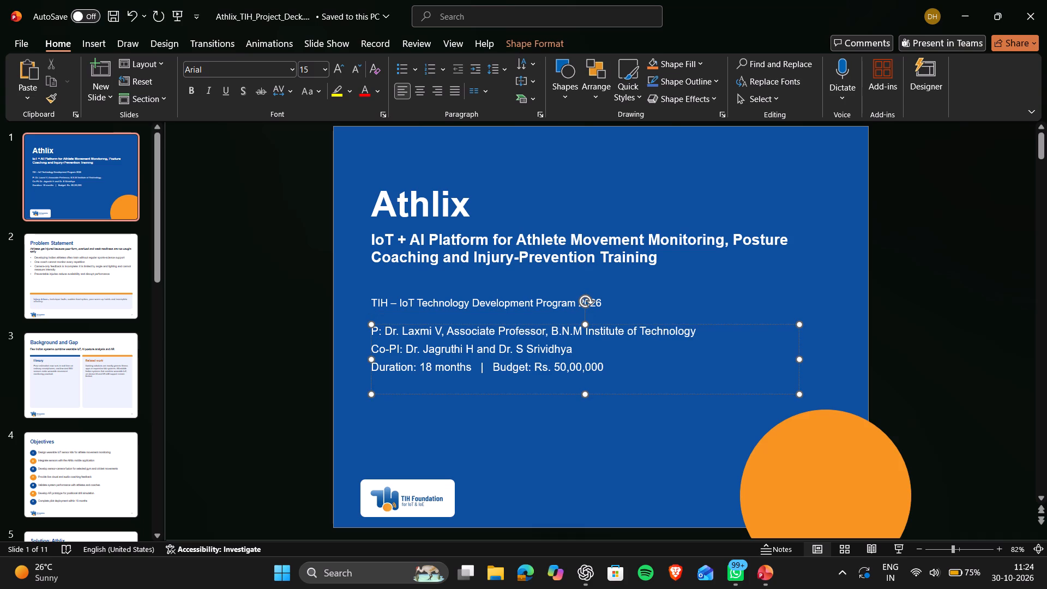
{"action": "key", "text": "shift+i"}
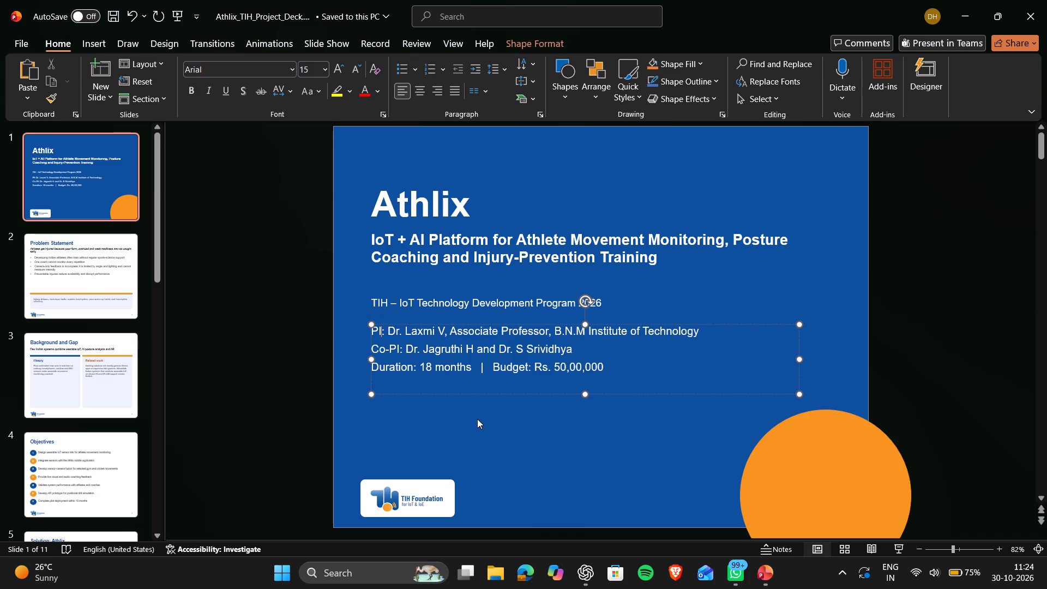
{"action": "left_click", "coordinate": [478, 423]}
{"action": "scroll", "coordinate": [478, 423], "scroll_direction": "down", "scroll_amount": 1}
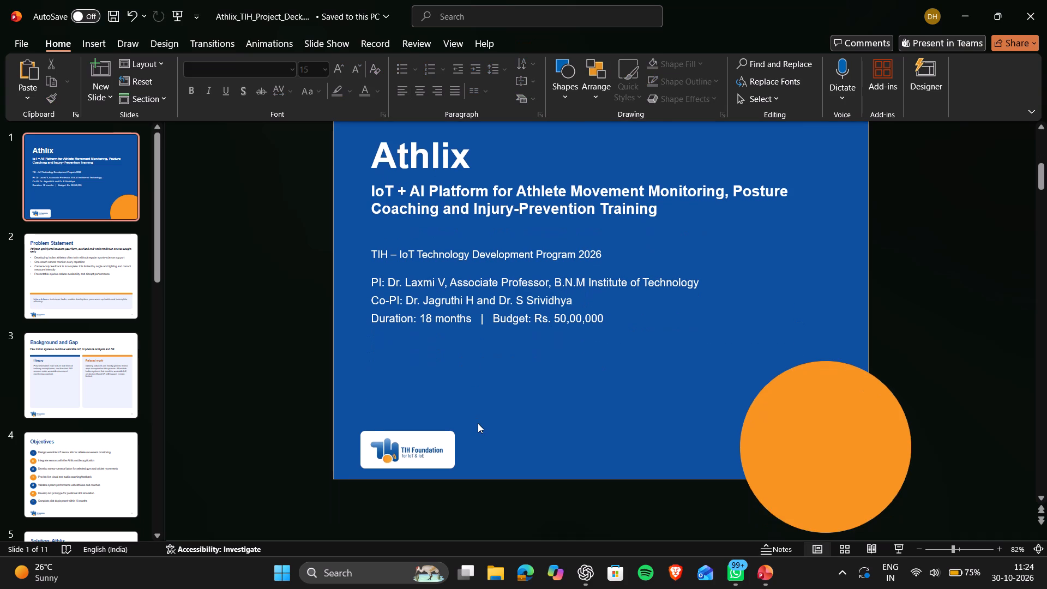
Examine the title slide's project details, the PI and Co-PI lines and the TIH Foundation logo.
{"action": "scroll", "coordinate": [446, 461], "scroll_direction": "up", "scroll_amount": 4, "text": "ctrl"}
{"action": "scroll", "coordinate": [446, 461], "scroll_direction": "down", "scroll_amount": 5}
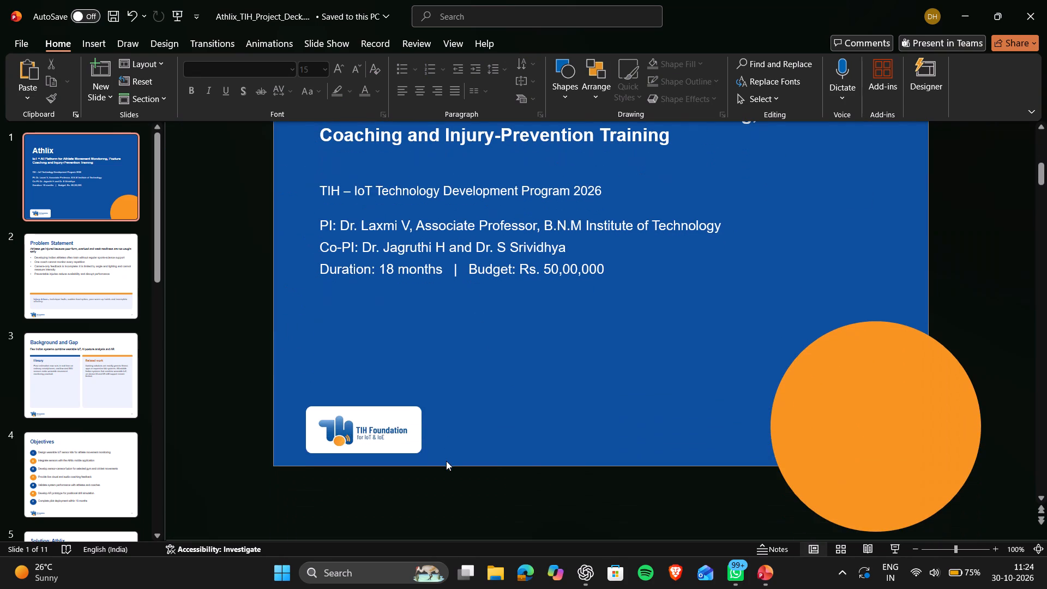
{"action": "scroll", "coordinate": [446, 461], "scroll_direction": "down", "scroll_amount": 1}
{"action": "scroll", "coordinate": [376, 426], "scroll_direction": "up", "scroll_amount": 1, "text": "ctrl"}
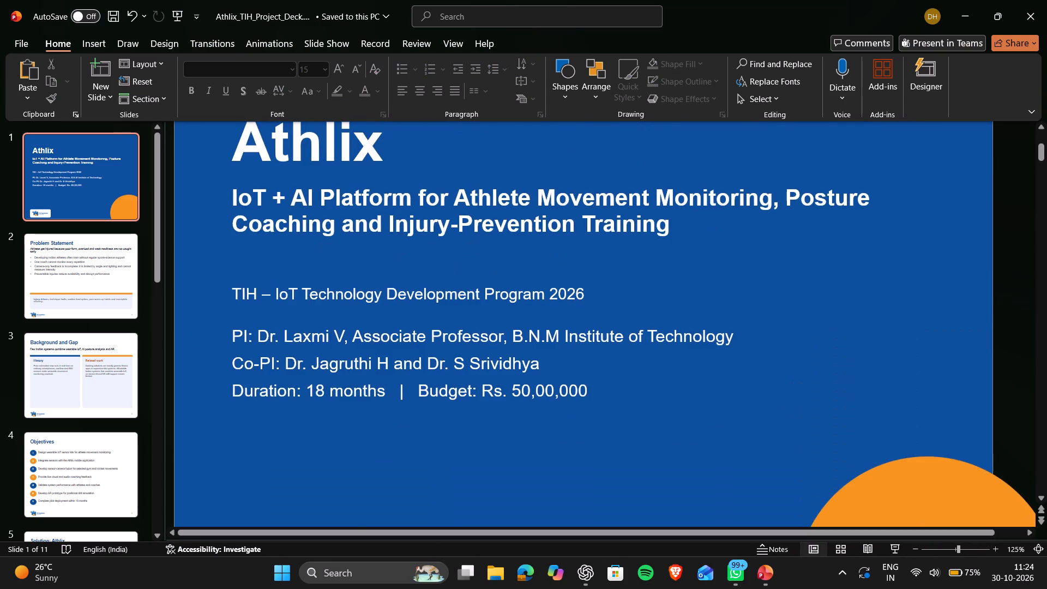
{"action": "scroll", "coordinate": [376, 426], "scroll_direction": "down", "scroll_amount": 5}
{"action": "scroll", "coordinate": [376, 426], "scroll_direction": "up", "scroll_amount": 2}
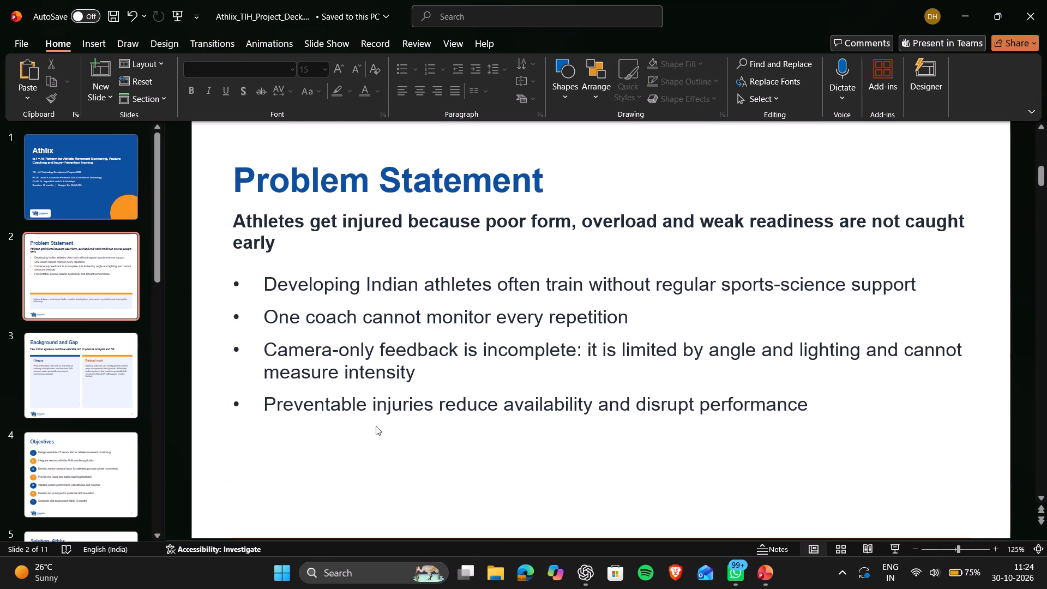
{"action": "scroll", "coordinate": [376, 426], "scroll_direction": "up", "scroll_amount": 1}
{"action": "left_click", "coordinate": [292, 449]}
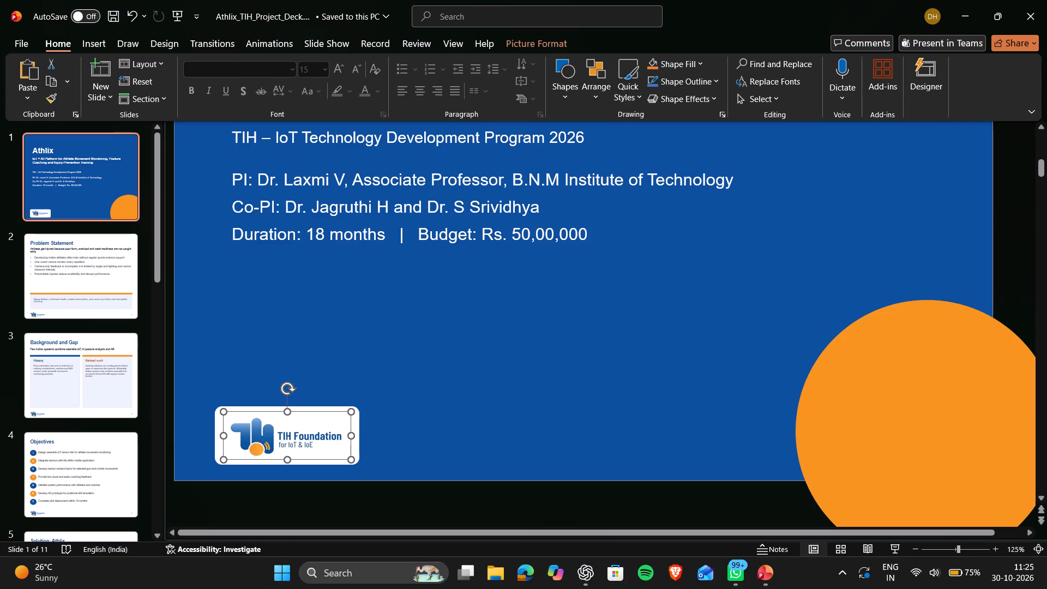
{"action": "left_click", "coordinate": [499, 376]}
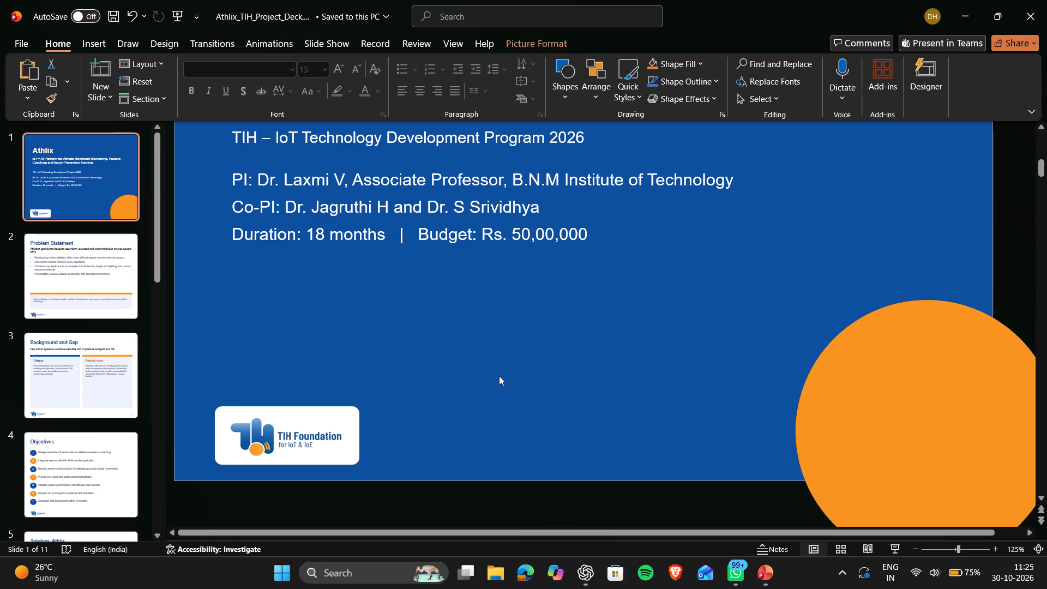
{"action": "scroll", "coordinate": [499, 376], "scroll_direction": "down", "scroll_amount": 1, "text": "ctrl"}
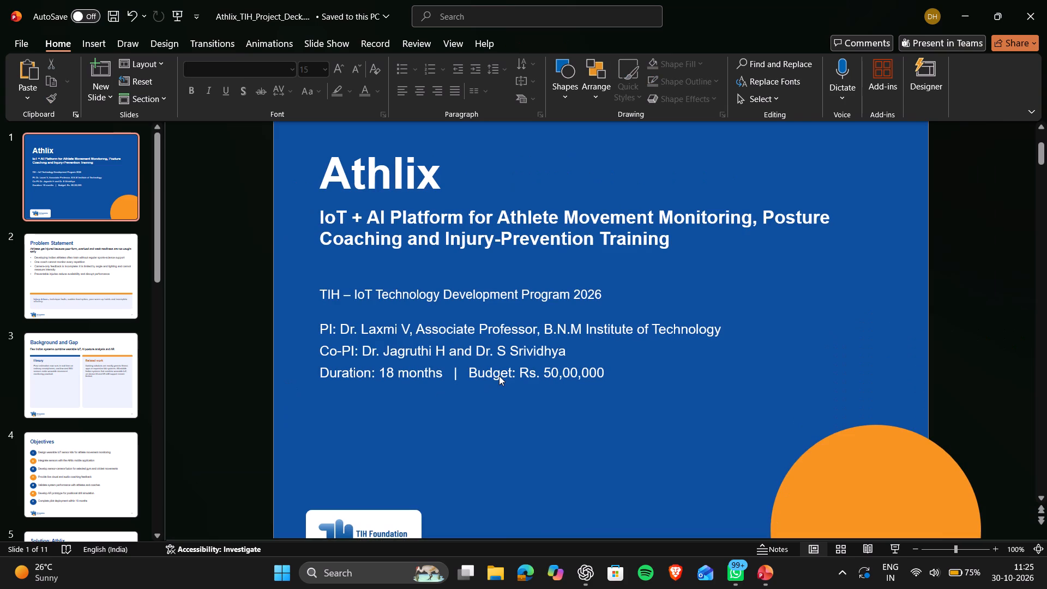
{"action": "scroll", "coordinate": [499, 376], "scroll_direction": "down", "scroll_amount": 1}
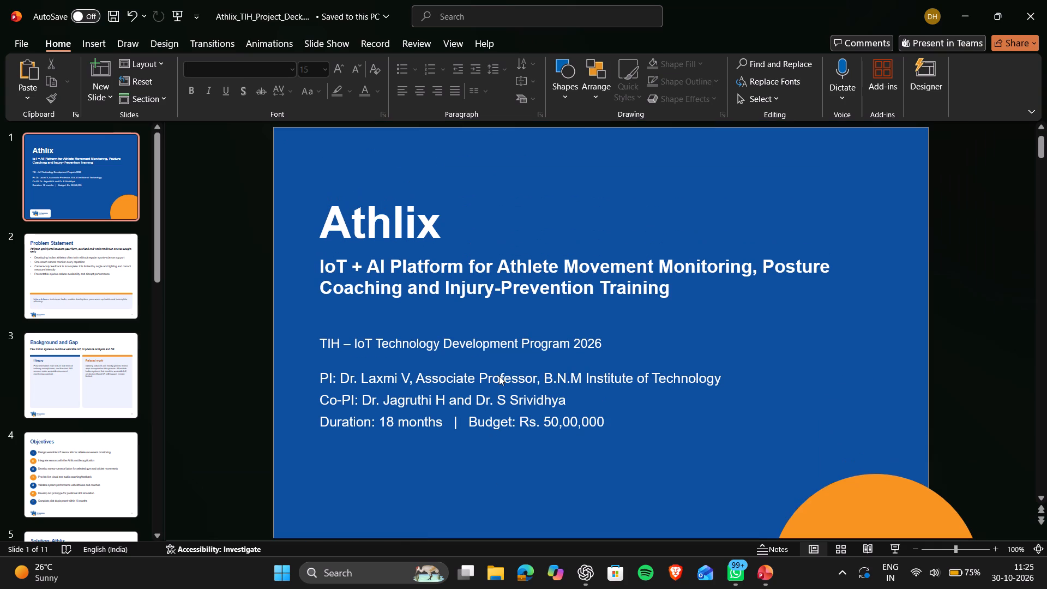
{"action": "scroll", "coordinate": [499, 376], "scroll_direction": "down", "scroll_amount": 1}
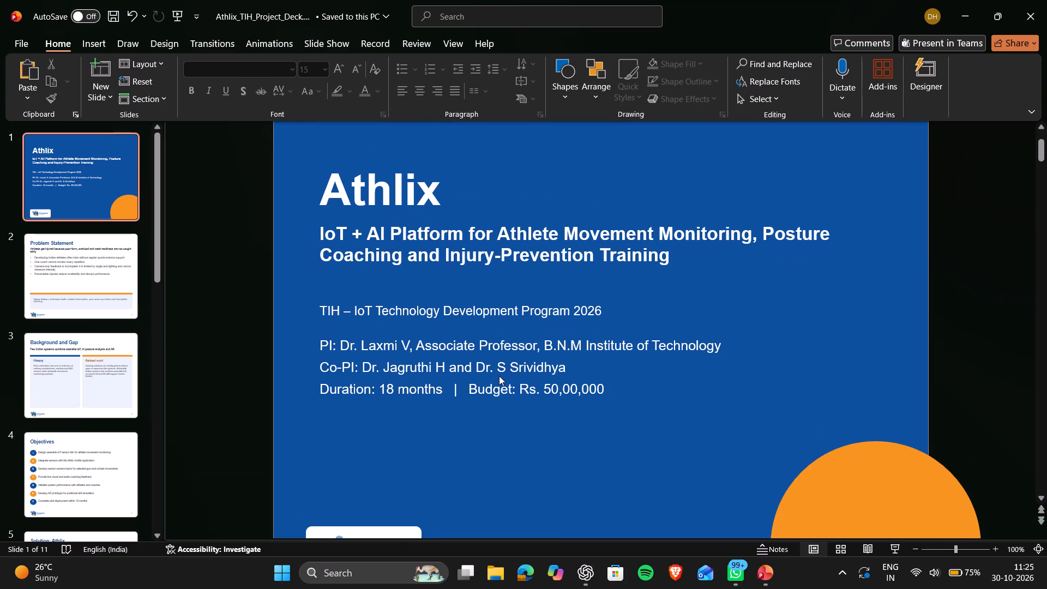
{"action": "scroll", "coordinate": [499, 376], "scroll_direction": "down", "scroll_amount": 1}
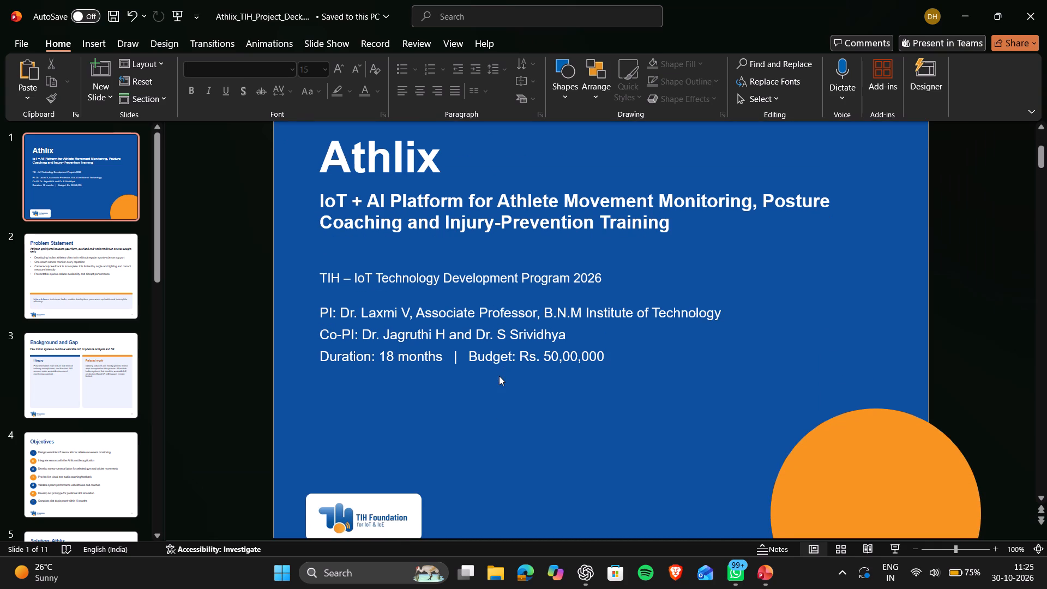
{"action": "scroll", "coordinate": [499, 376], "scroll_direction": "down", "scroll_amount": 1}
{"action": "scroll", "coordinate": [586, 371], "scroll_direction": "down", "scroll_amount": 1}
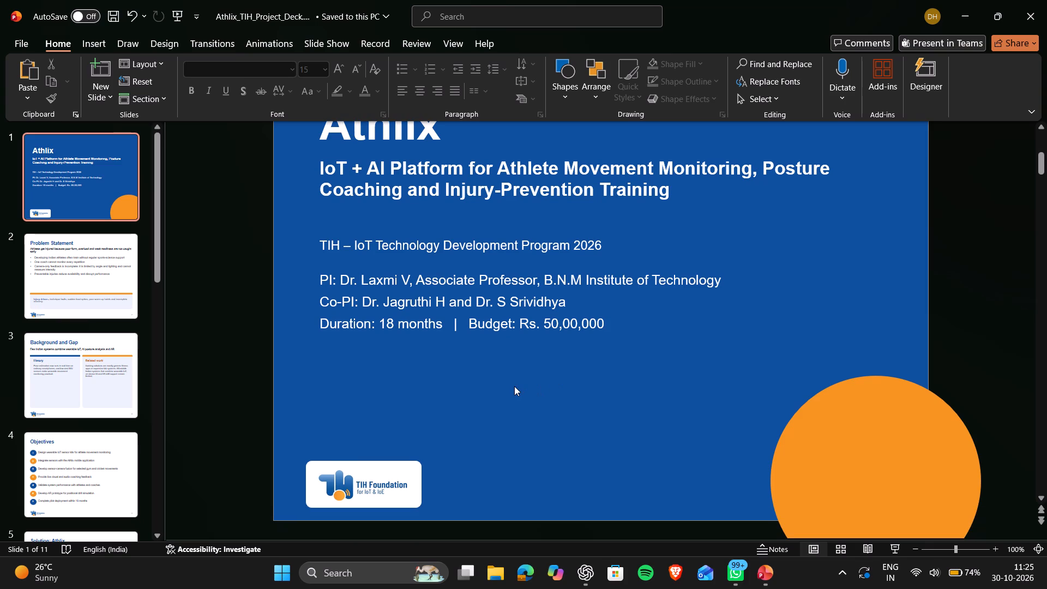
{"action": "left_click", "coordinate": [514, 386]}
{"action": "scroll", "coordinate": [498, 492], "scroll_direction": "up", "scroll_amount": 4}
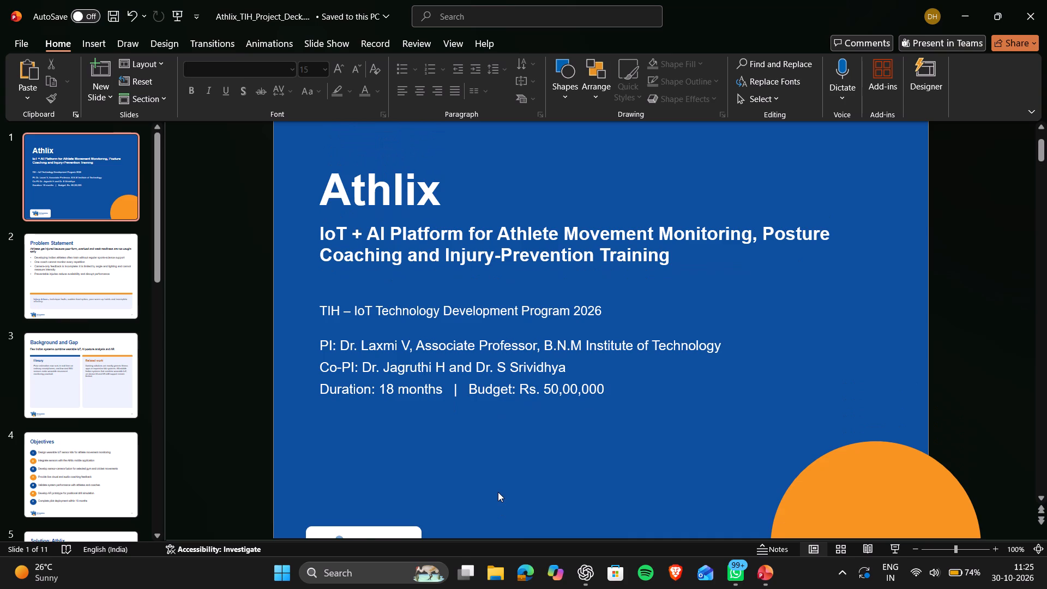
{"action": "scroll", "coordinate": [498, 492], "scroll_direction": "down", "scroll_amount": 1}
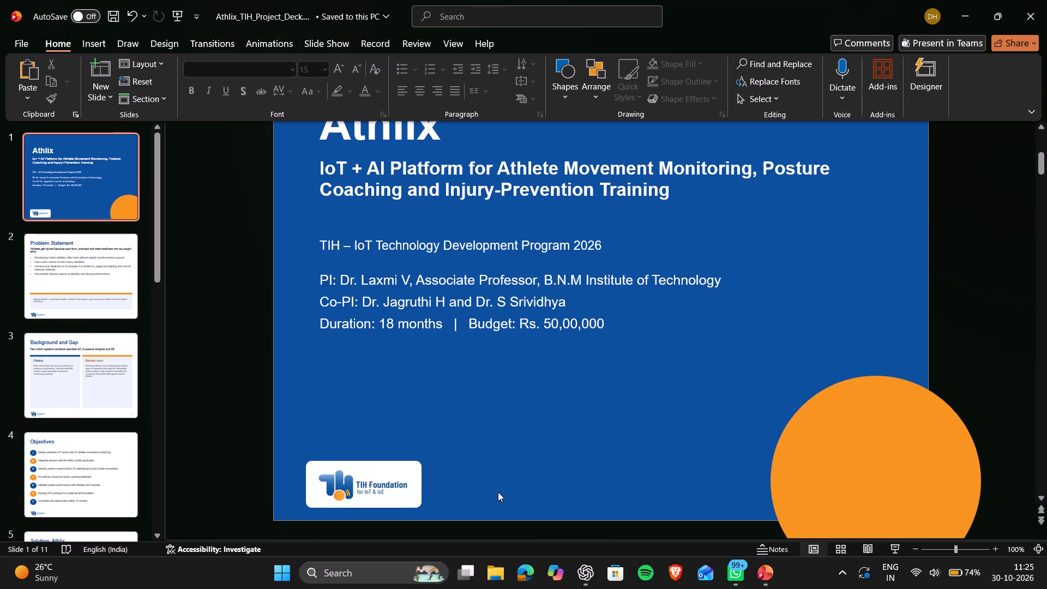
{"action": "scroll", "coordinate": [498, 492], "scroll_direction": "down", "scroll_amount": 1}
{"action": "left_click_drag", "start_coordinate": [365, 302], "coordinate": [447, 321]}
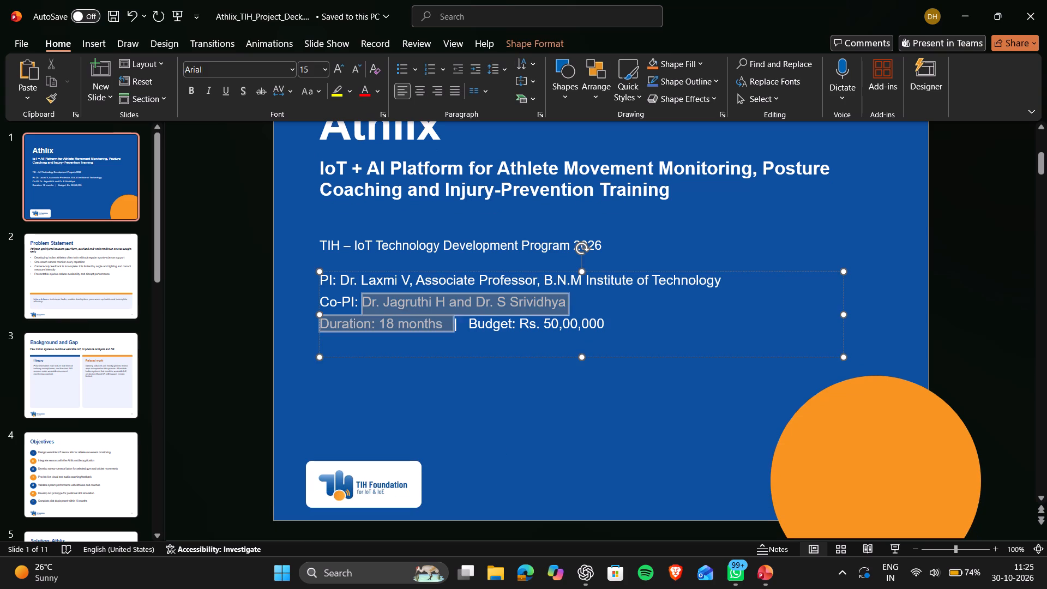
{"action": "left_click_drag", "start_coordinate": [447, 321], "coordinate": [553, 299]}
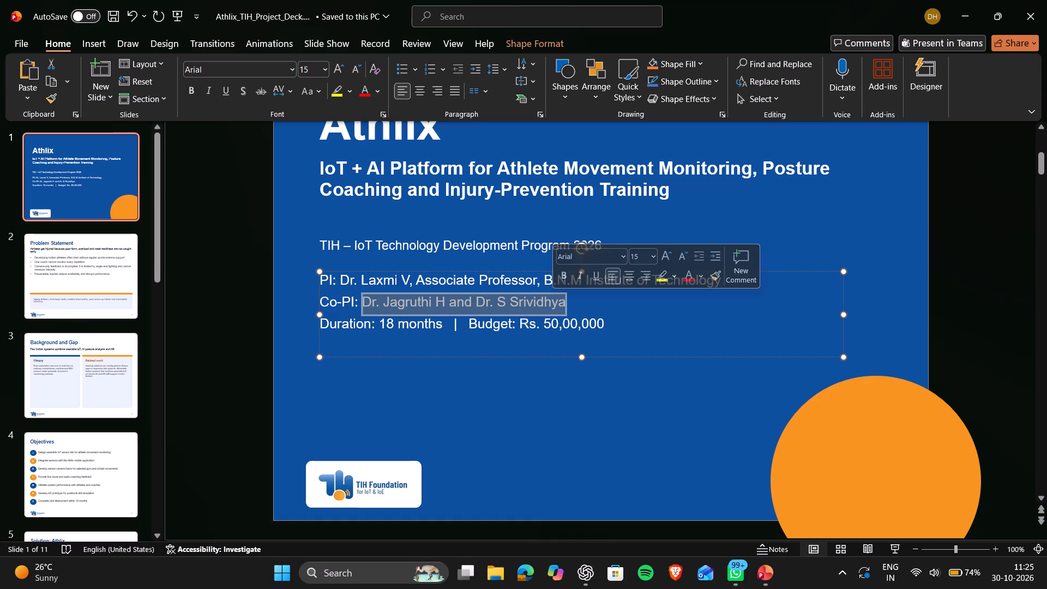
{"action": "left_click", "coordinate": [615, 311]}
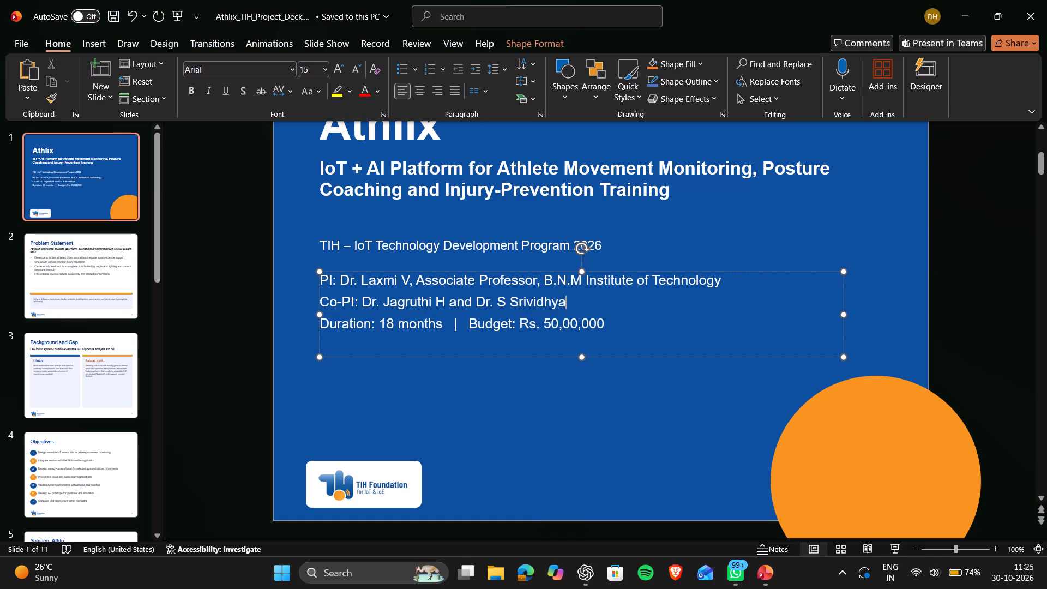
Copy "Associate Professor" from the PI line and insert it after the first Co-PI's name, preceded by a comma.
{"action": "left_click_drag", "start_coordinate": [417, 279], "coordinate": [509, 277]}
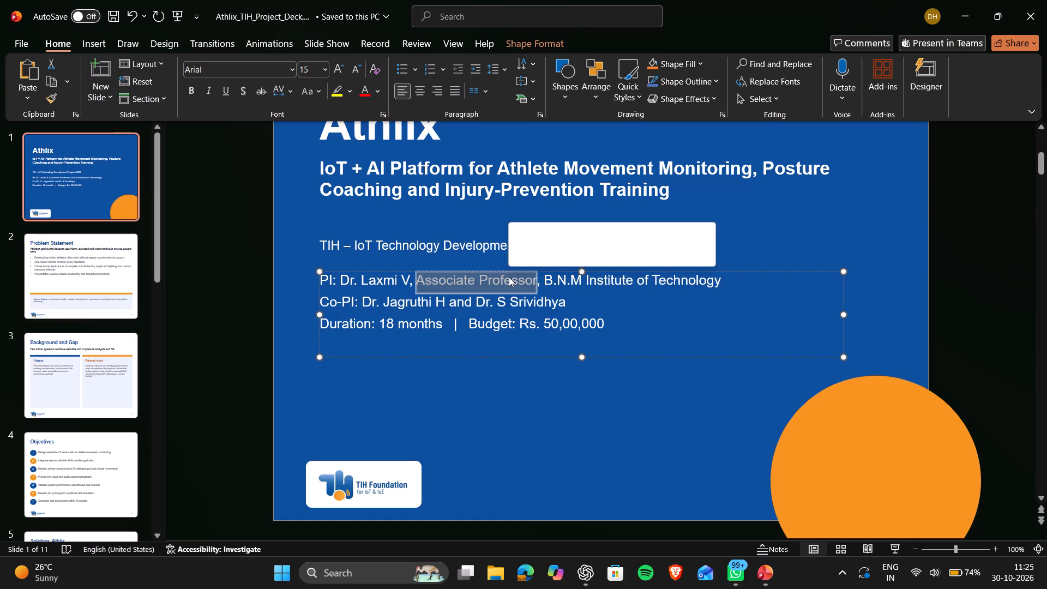
{"action": "key", "text": "ctrl+c"}
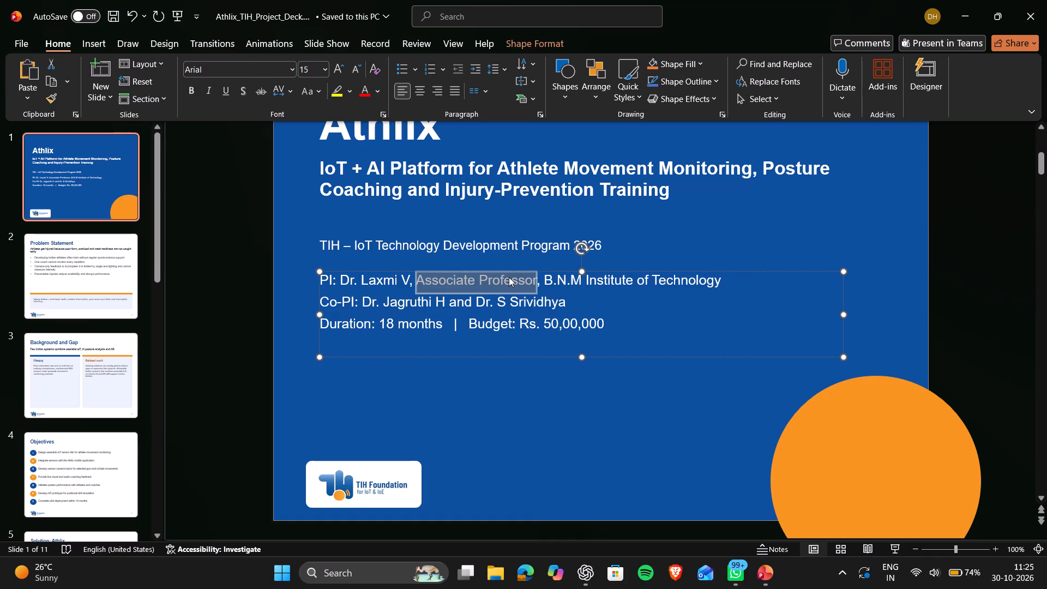
{"action": "left_click", "coordinate": [443, 299]}
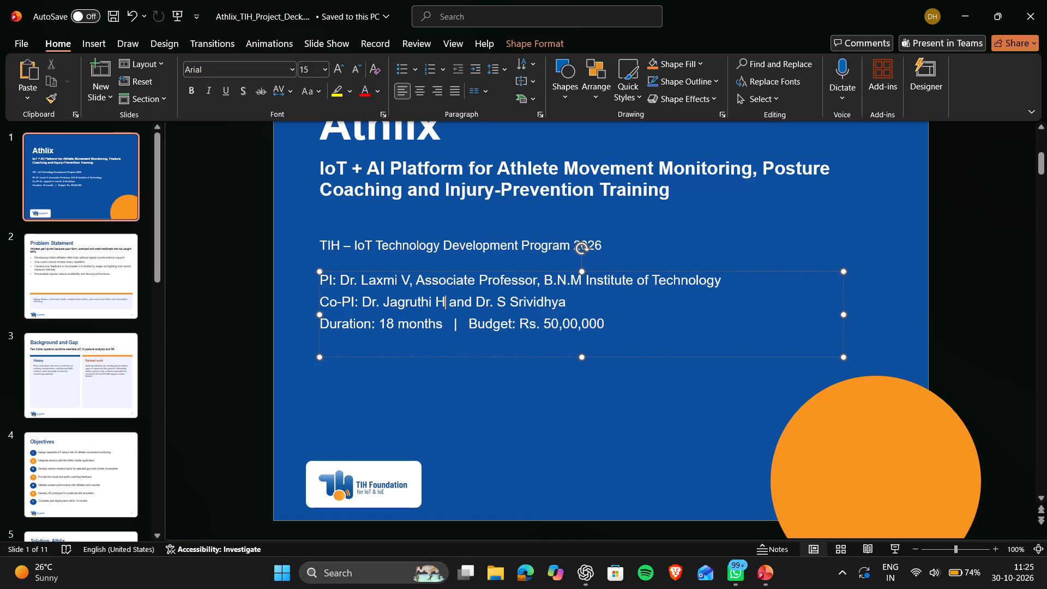
{"action": "type", "text": ","}
{"action": "key", "text": "space"}
{"action": "key", "text": "ctrl+v"}
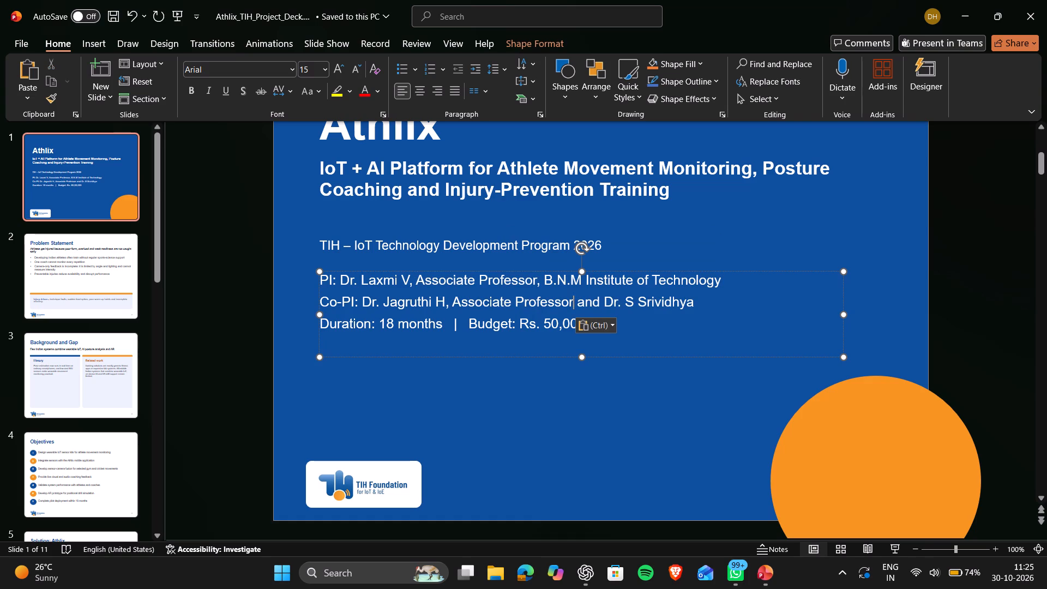
Add ", Head of department" after the second Co-PI's name on the title slide.
{"action": "left_click", "coordinate": [697, 307]}
{"action": "key", "text": "comma"}
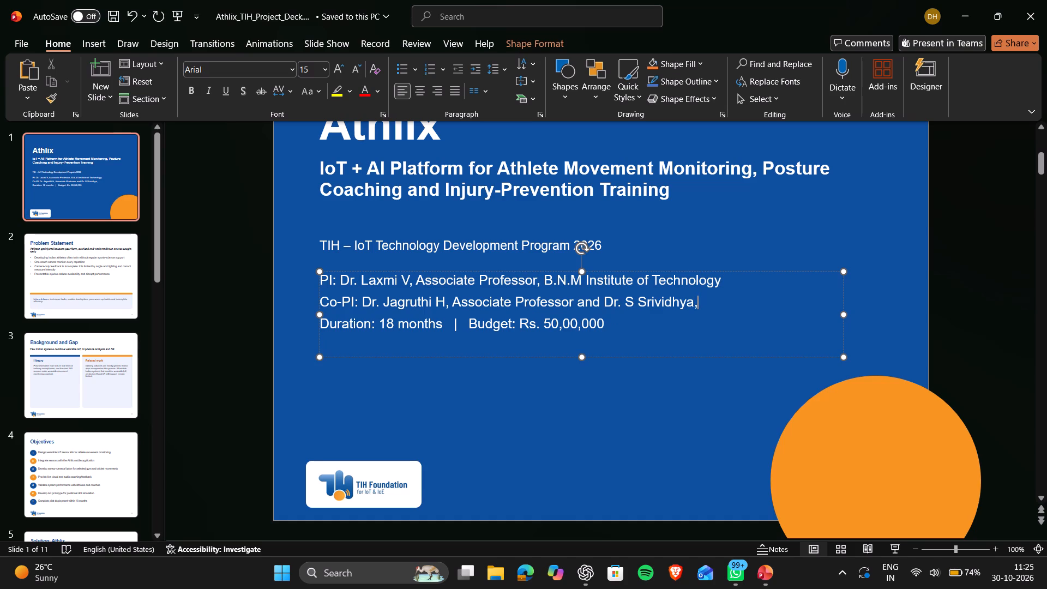
{"action": "key", "text": "space"}
{"action": "type", "text": "HE"}
{"action": "key", "text": "BackSpace"}
{"action": "type", "text": "ad"}
{"action": "key", "text": "space"}
{"action": "key", "text": "BackSpace"}
{"action": "key", "text": "BackSpace"}
{"action": "key", "text": "BackSpace"}
{"action": "type", "text": "ead"}
{"action": "key", "text": "space"}
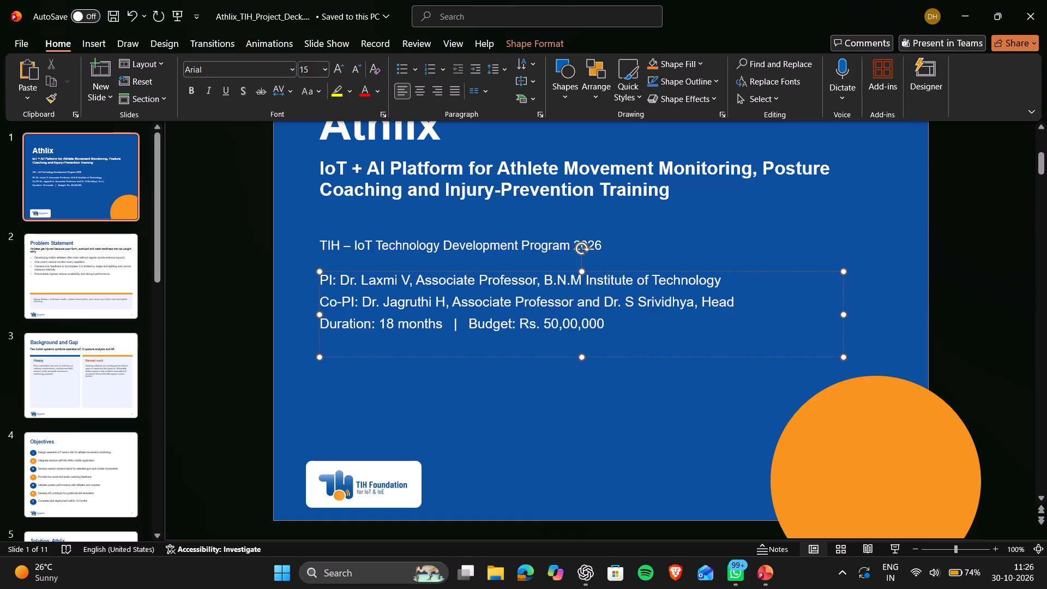
{"action": "type", "text": "od"}
{"action": "key", "text": "BackSpace"}
{"action": "type", "text": "f"}
{"action": "key", "text": "space"}
{"action": "type", "text": "dep"}
{"action": "type", "text": "artmn"}
{"action": "key", "text": "BackSpace"}
{"action": "type", "text": "ent"}
{"action": "key", "text": "space"}
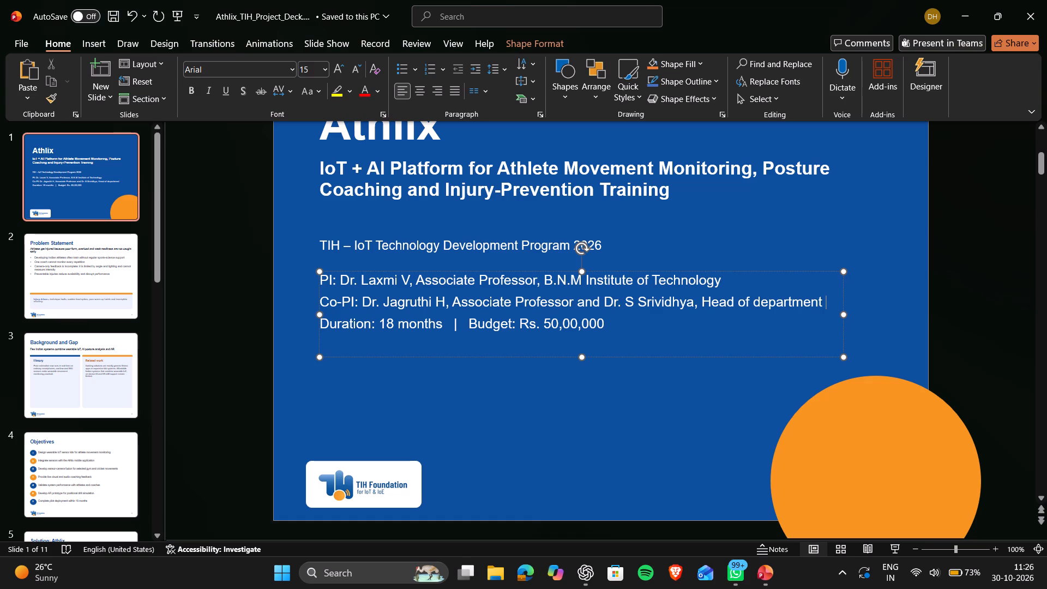
Change the "PI" label before the lead investigator's name to "PL".
{"action": "left_click", "coordinate": [332, 281]}
{"action": "key", "text": "BackSpace"}
{"action": "key", "text": "shift+l"}
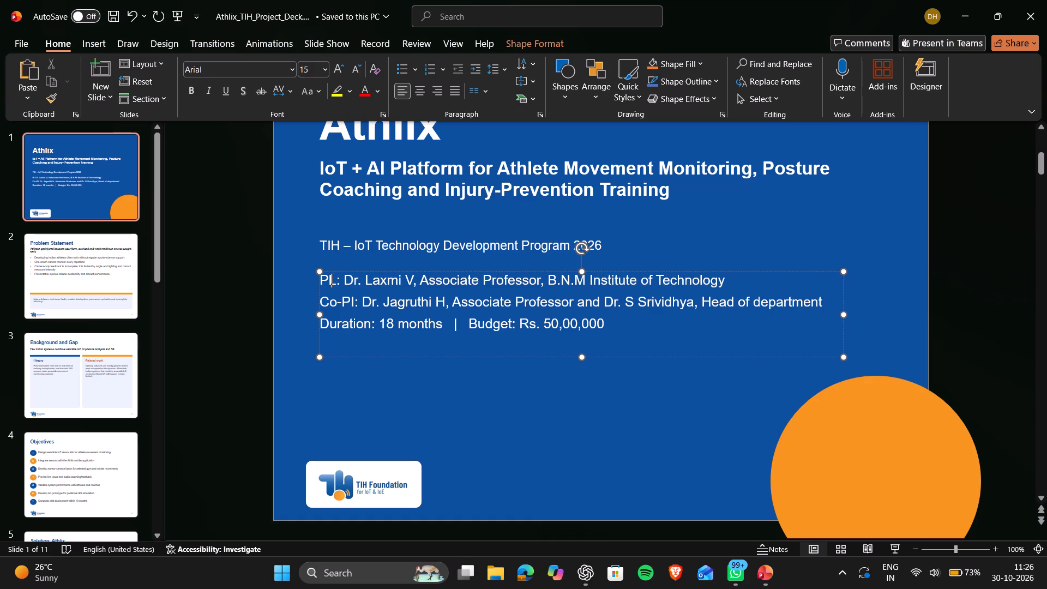
Remove "and" between the two Co-PI entries and put the second Co-PI on a separate line.
{"action": "scroll", "coordinate": [678, 340], "scroll_direction": "down", "scroll_amount": 1}
{"action": "left_click", "coordinate": [599, 302]}
{"action": "key", "text": "BackSpace"}
{"action": "key", "text": "BackSpace"}
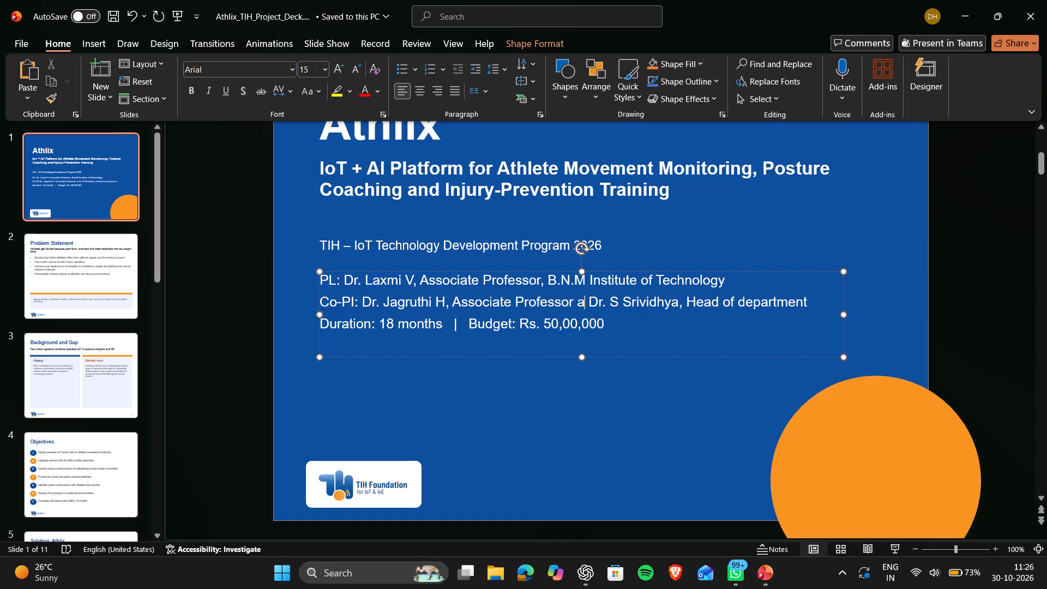
{"action": "key", "text": "BackSpace"}
{"action": "key", "text": "BackSpace"}
{"action": "key", "text": "Return"}
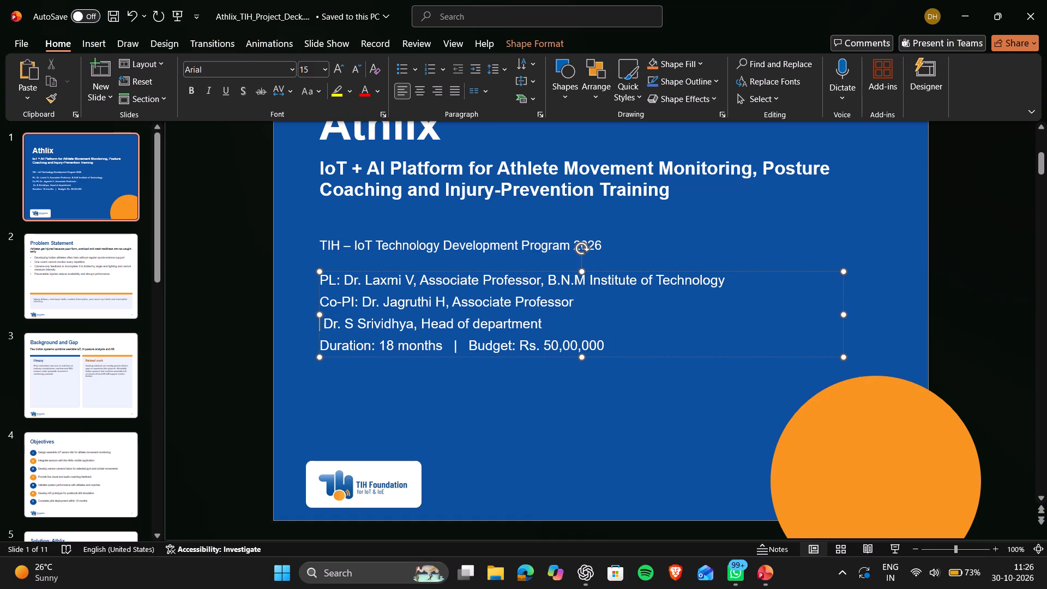
{"action": "key", "text": "Tab"}
{"action": "key", "text": "BackSpace"}
Indent the second Co-PI's line on the title slide with spaces so the name lines up under the first Co-PI's name.
{"action": "key", "text": "space"}
{"action": "key", "text": "space"}
{"action": "key", "text": "space"}
{"action": "key", "text": "space"}
{"action": "key", "text": "space"}
{"action": "key", "text": "space"}
{"action": "key", "text": "space"}
{"action": "key", "text": "space"}
{"action": "key", "text": "space"}
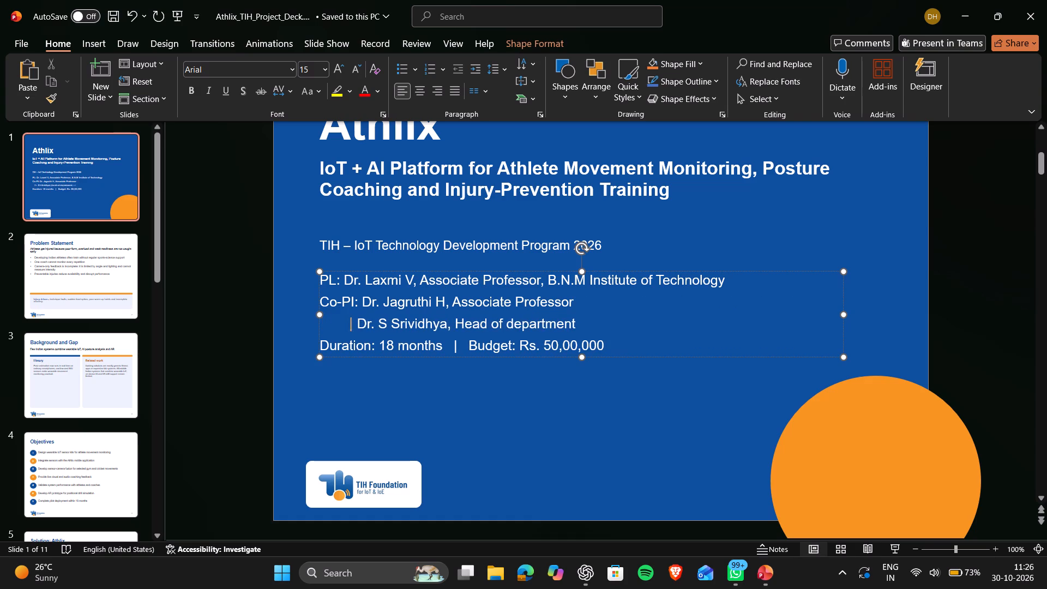
{"action": "key", "text": "space"}
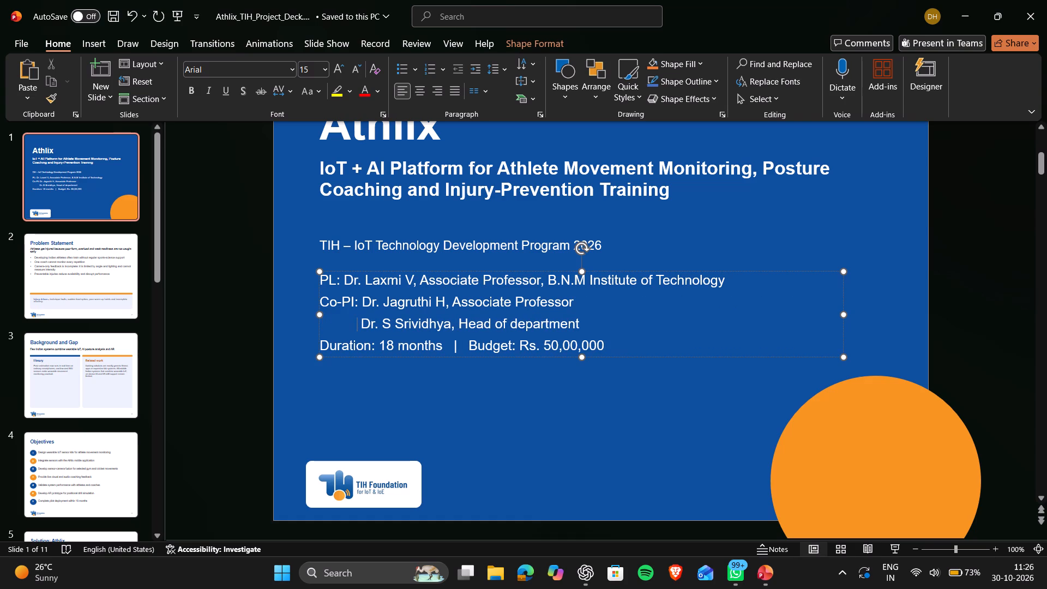
Append "and Associate Professor" after "Head of department" on the second Co-PI's line, reusing the title wording from the PL line.
{"action": "left_click", "coordinate": [581, 307]}
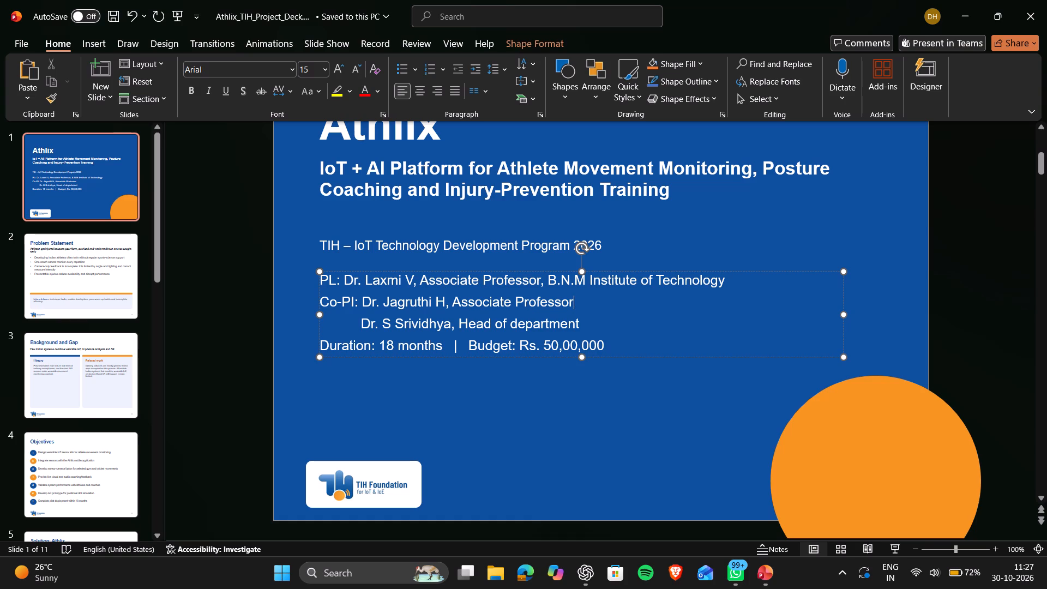
{"action": "left_click", "coordinate": [588, 315]}
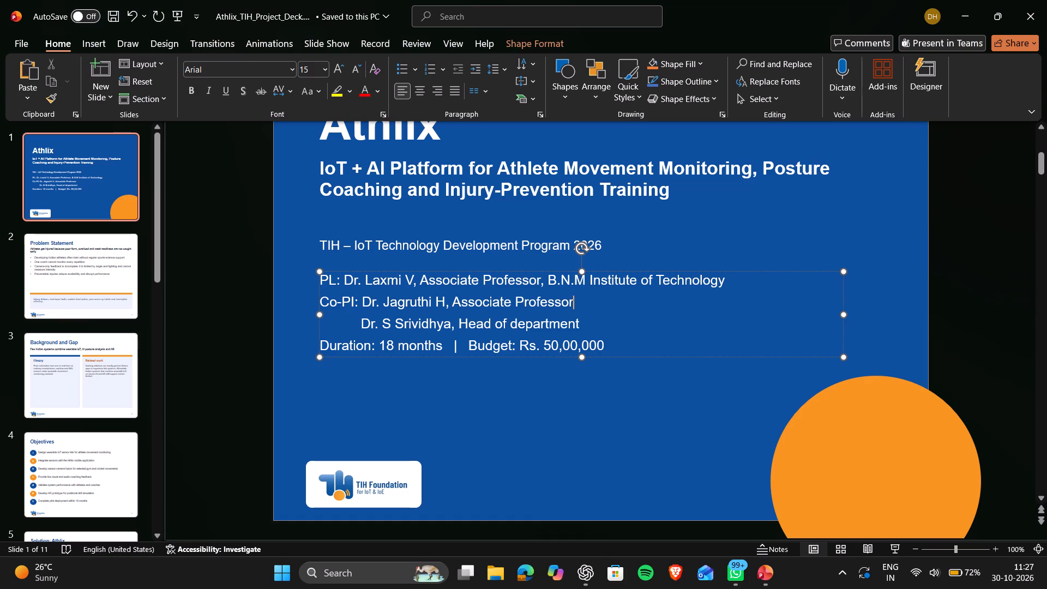
{"action": "left_click", "coordinate": [583, 322]}
{"action": "type", "text": "and"}
{"action": "key", "text": "space"}
{"action": "left_click_drag", "start_coordinate": [418, 281], "coordinate": [461, 281]}
{"action": "left_click", "coordinate": [461, 281]}
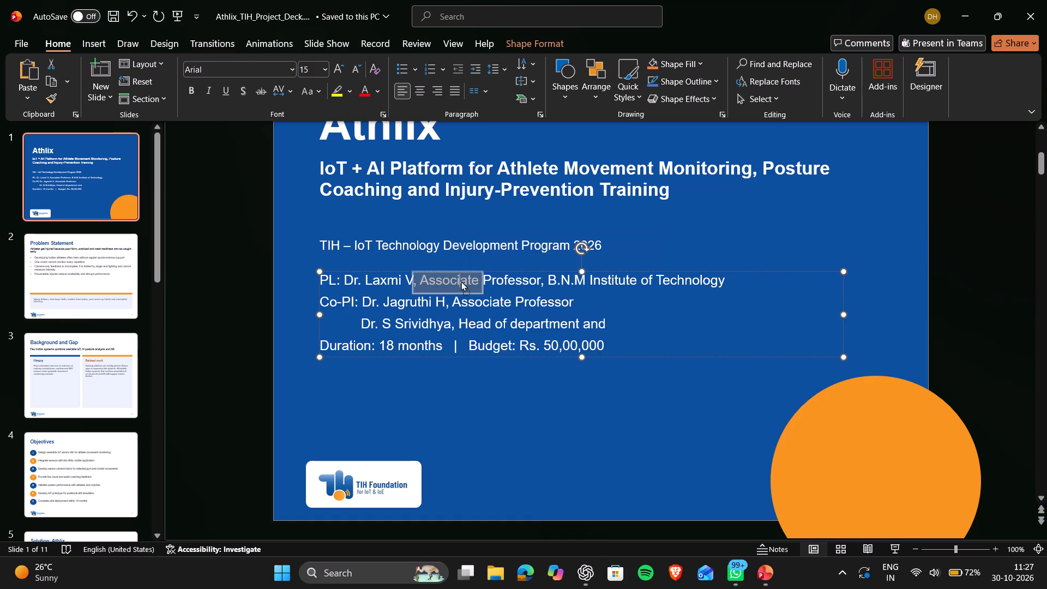
{"action": "left_click_drag", "start_coordinate": [424, 281], "coordinate": [493, 275]}
{"action": "left_click_drag", "start_coordinate": [493, 275], "coordinate": [525, 267]}
{"action": "key", "text": "ctrl+c"}
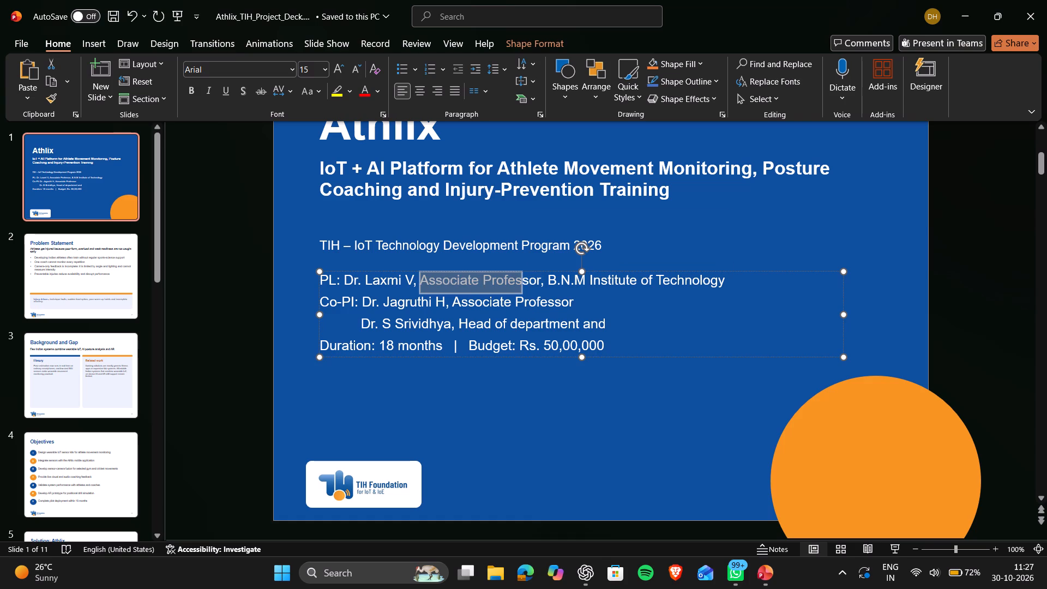
{"action": "left_click", "coordinate": [636, 330]}
{"action": "key", "text": "ctrl+v"}
{"action": "left_click", "coordinate": [675, 378]}
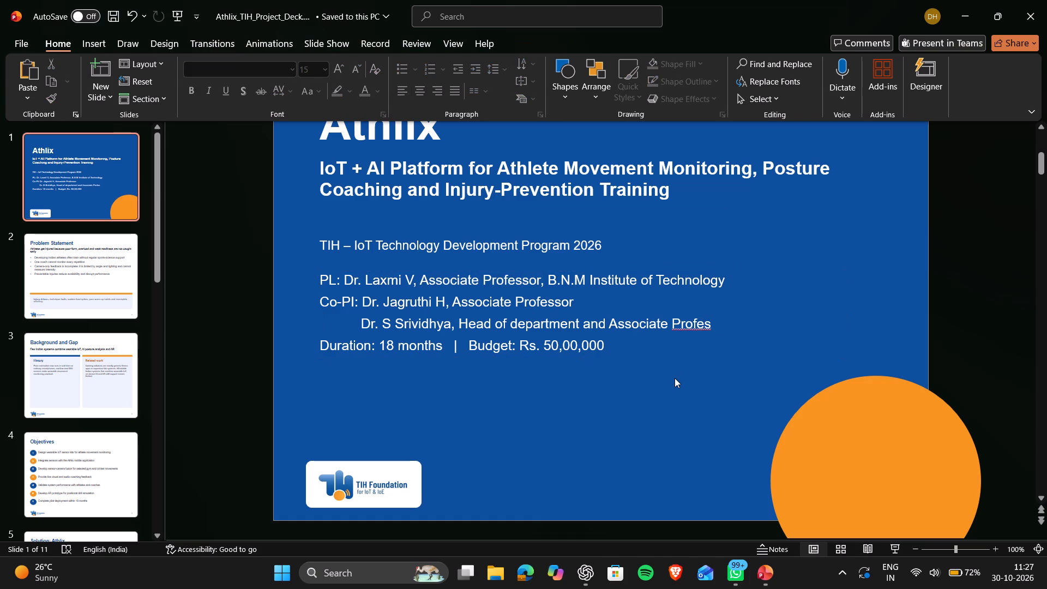
{"action": "left_click", "coordinate": [714, 326]}
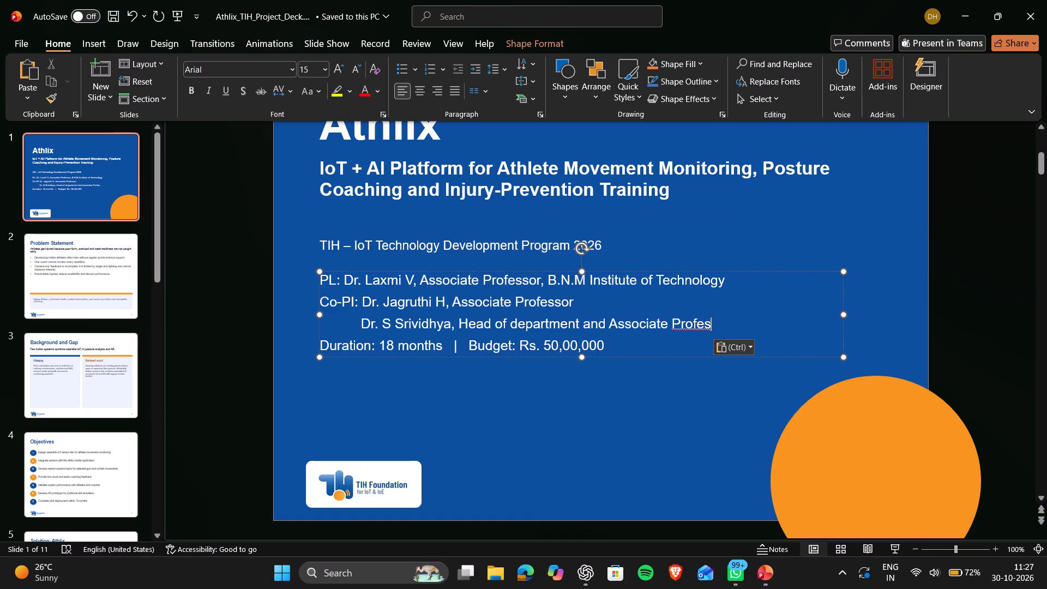
{"action": "type", "text": "sor"}
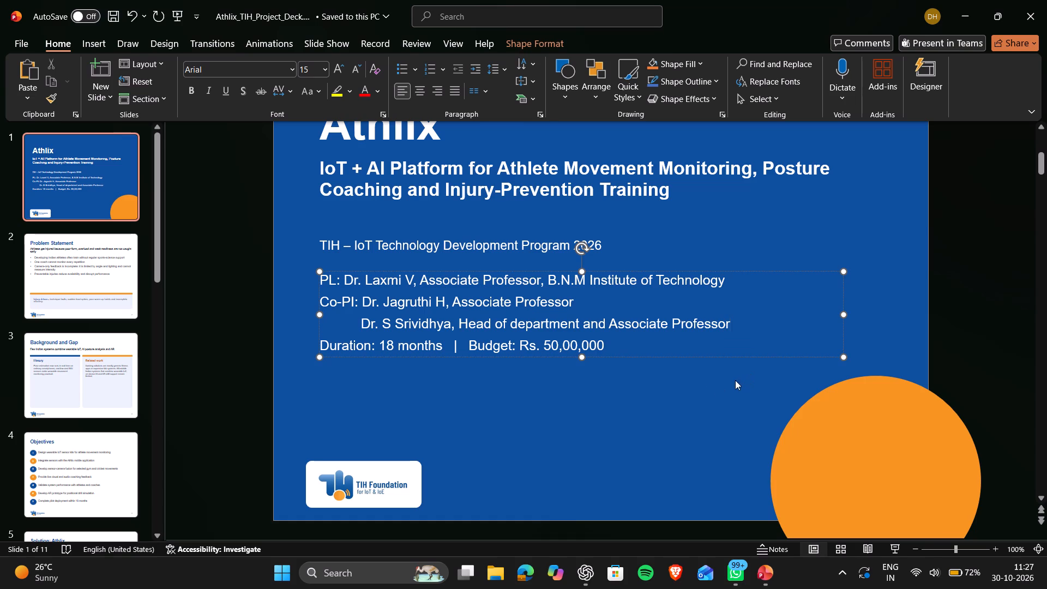
{"action": "left_click", "coordinate": [707, 387]}
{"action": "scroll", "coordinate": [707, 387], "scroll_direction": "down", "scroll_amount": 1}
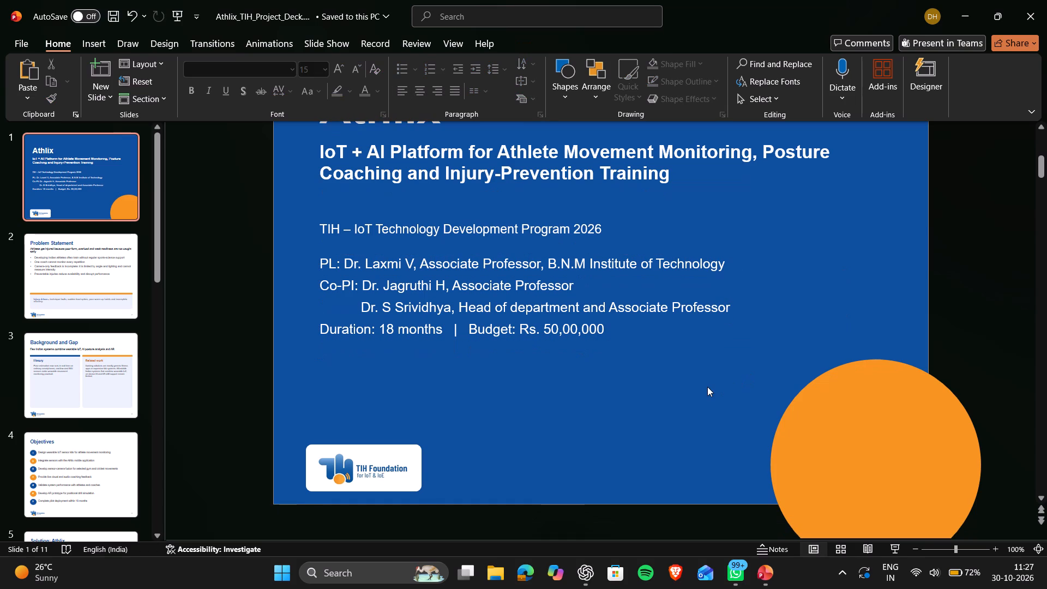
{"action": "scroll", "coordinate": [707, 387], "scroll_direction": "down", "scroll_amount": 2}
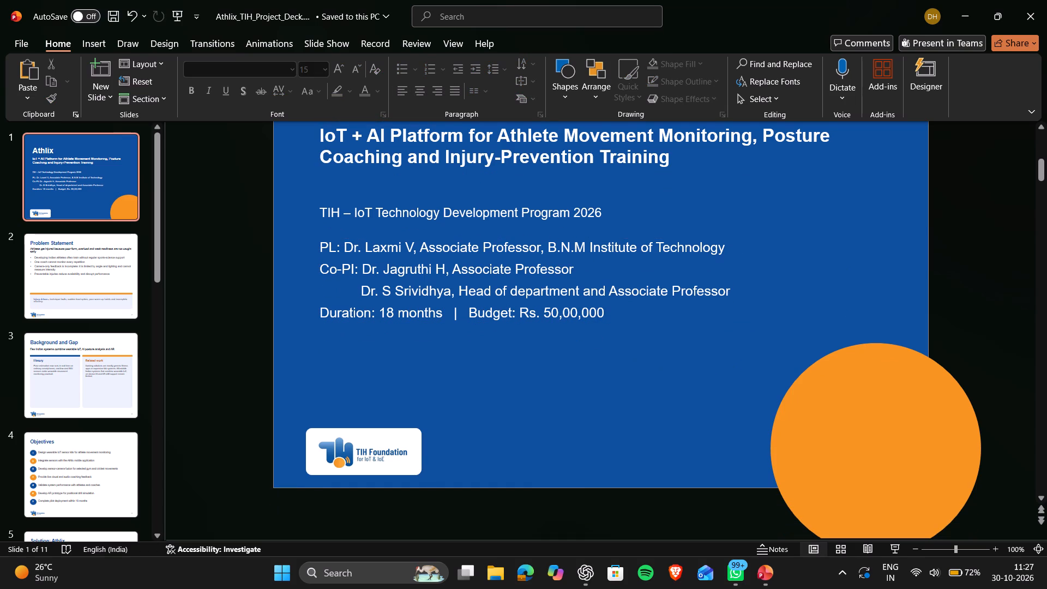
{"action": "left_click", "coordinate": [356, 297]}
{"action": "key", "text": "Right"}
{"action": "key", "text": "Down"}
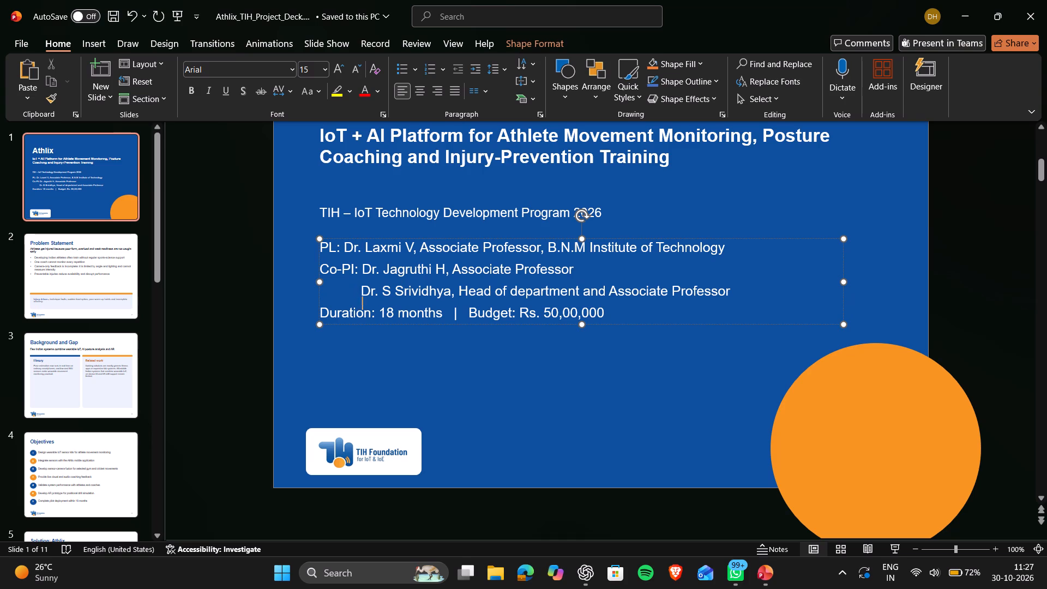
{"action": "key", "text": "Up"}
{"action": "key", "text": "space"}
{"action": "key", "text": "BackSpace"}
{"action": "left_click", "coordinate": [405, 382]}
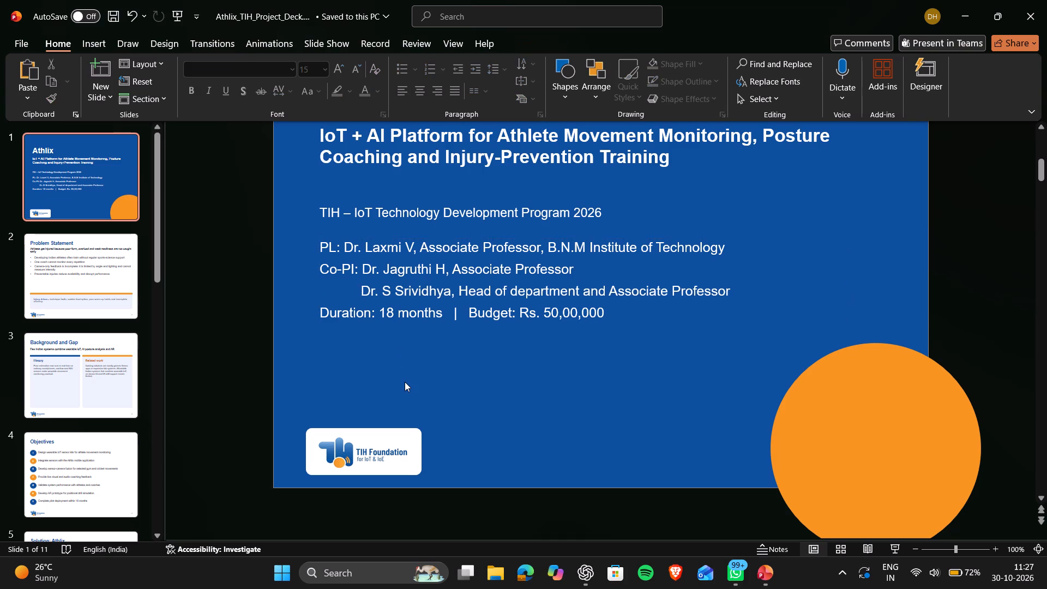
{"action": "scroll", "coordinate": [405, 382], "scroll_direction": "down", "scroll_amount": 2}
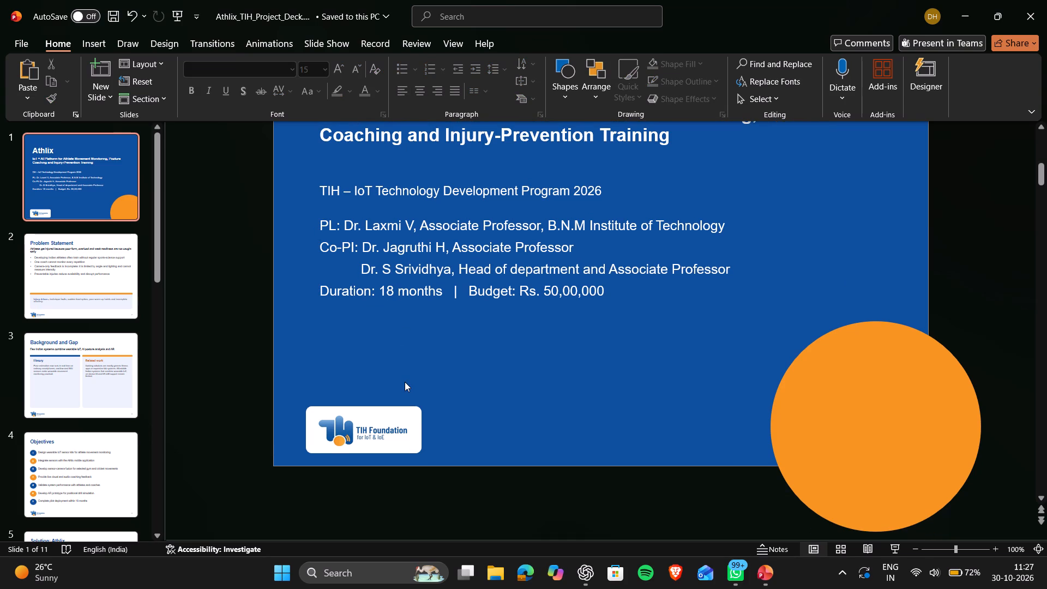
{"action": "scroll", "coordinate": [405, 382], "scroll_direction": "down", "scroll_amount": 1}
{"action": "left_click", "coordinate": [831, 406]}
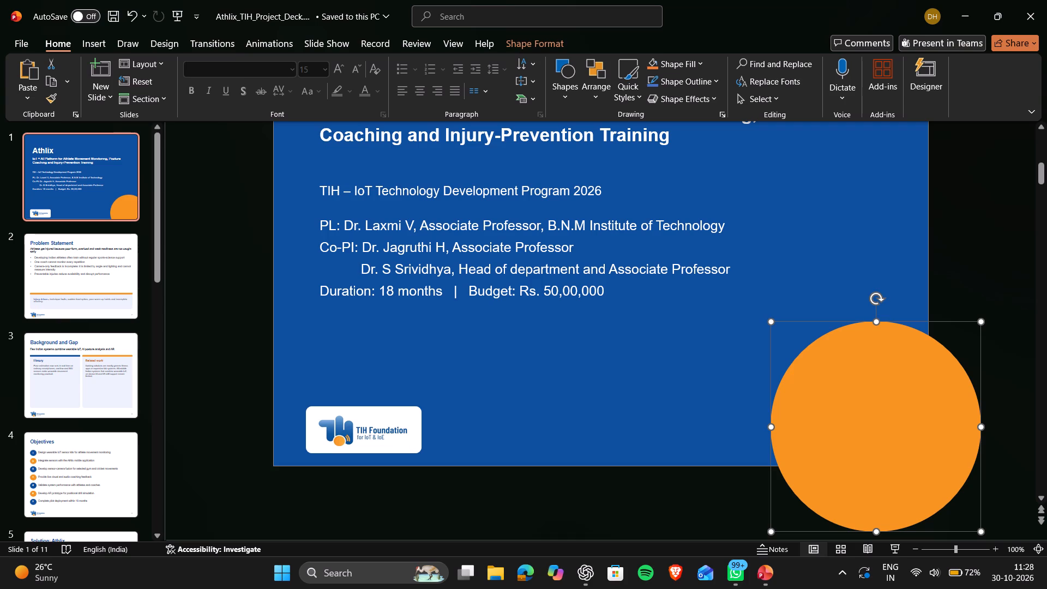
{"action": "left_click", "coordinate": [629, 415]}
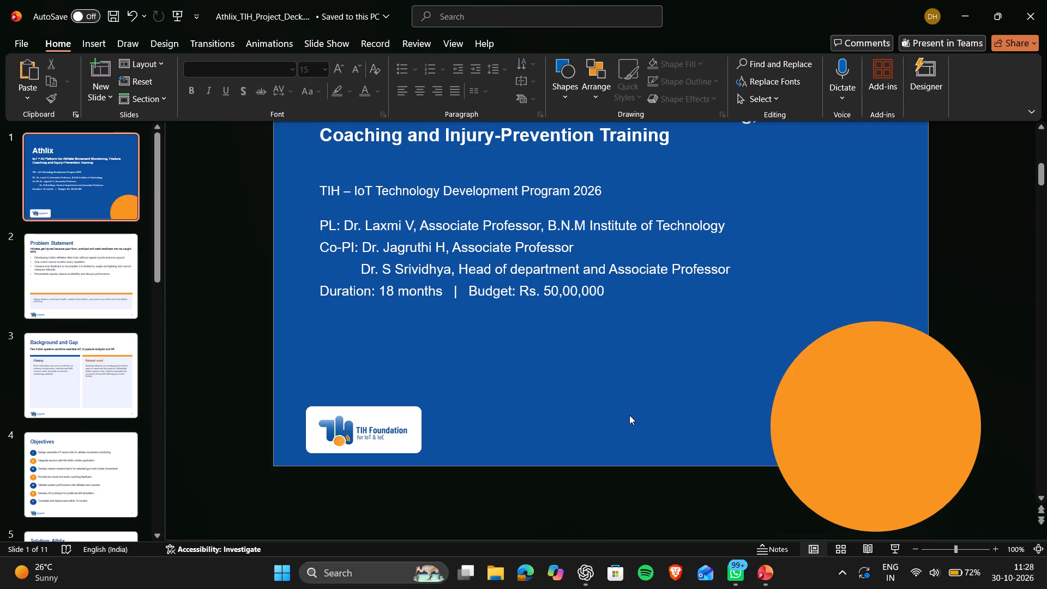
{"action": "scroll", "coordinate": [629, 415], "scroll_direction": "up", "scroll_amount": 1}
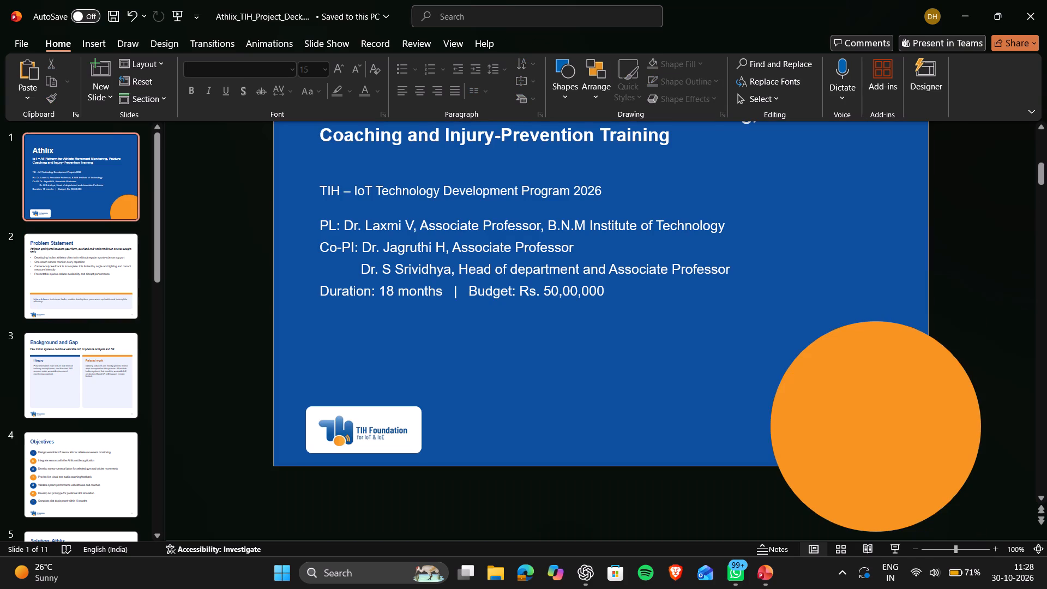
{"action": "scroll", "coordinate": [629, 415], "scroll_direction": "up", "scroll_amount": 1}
Review the slides after the title slide, going through Problem Statement and on to Background and Gap.
{"action": "key", "text": "Right"}
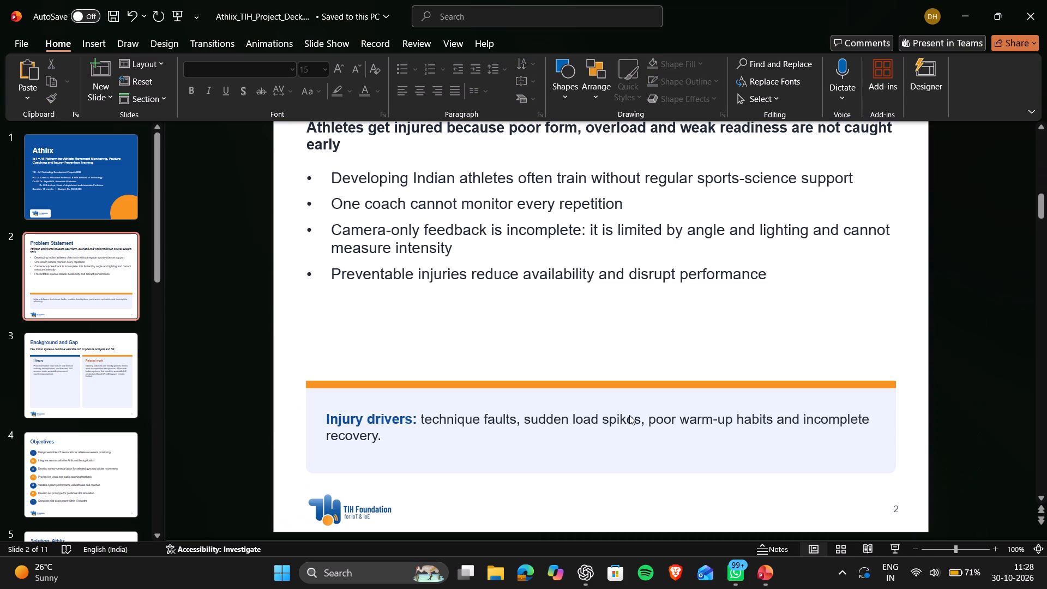
{"action": "scroll", "coordinate": [629, 415], "scroll_direction": "down", "scroll_amount": 1, "text": "ctrl"}
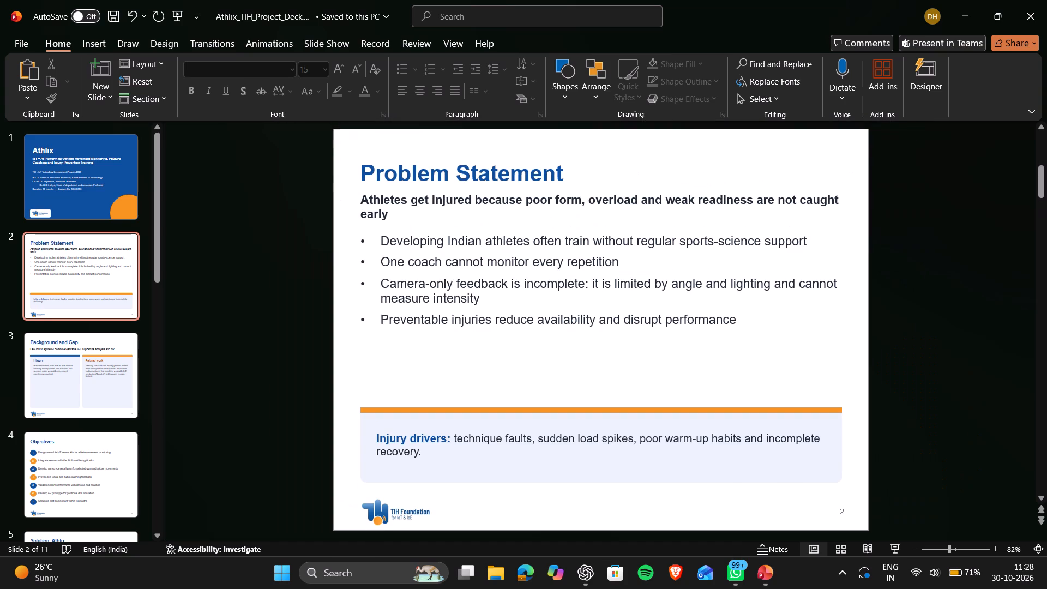
{"action": "scroll", "coordinate": [621, 356], "scroll_direction": "down", "scroll_amount": 1, "text": "ctrl"}
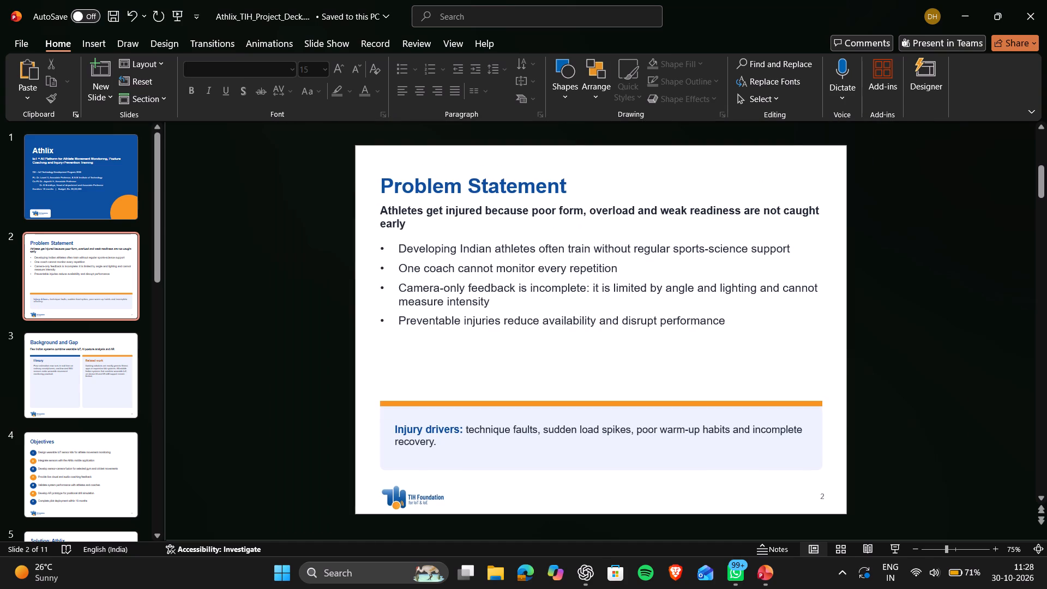
{"action": "key", "text": "Right"}
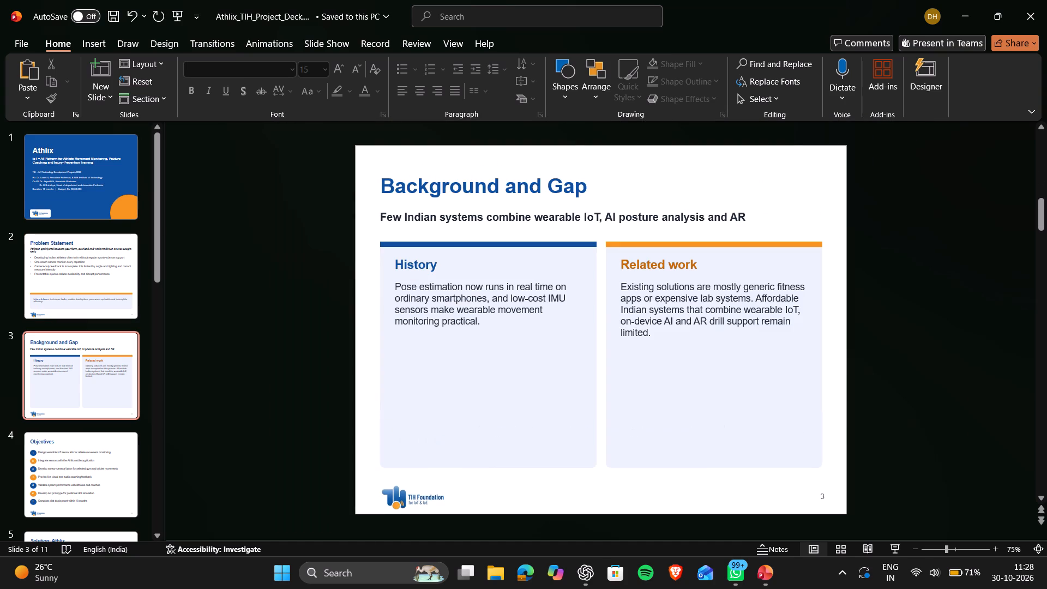
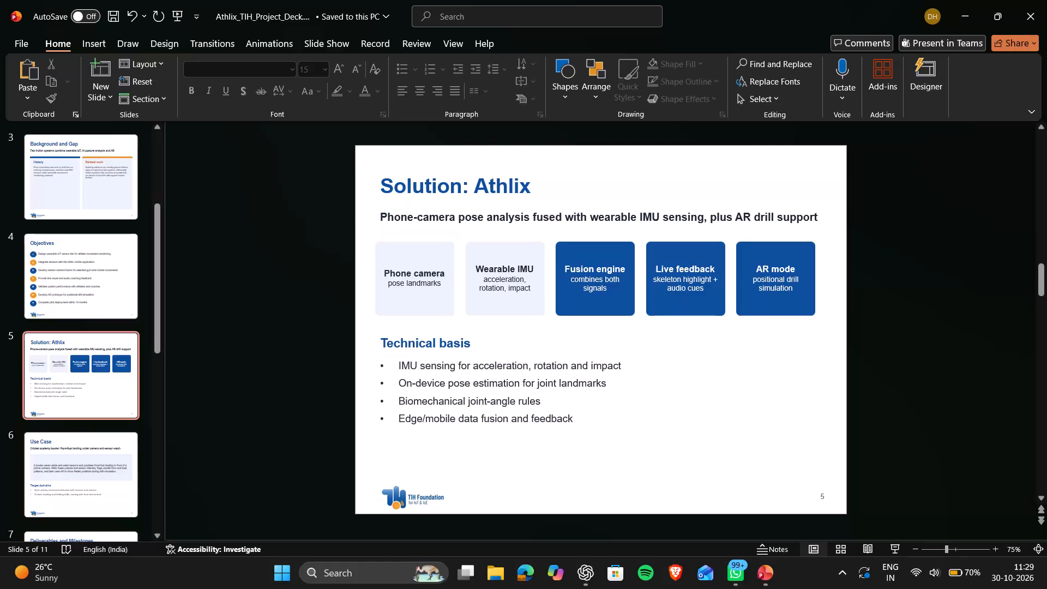
Continue the slide review from Solution: Athlix to the Use Case slide.
{"action": "key", "text": "Right"}
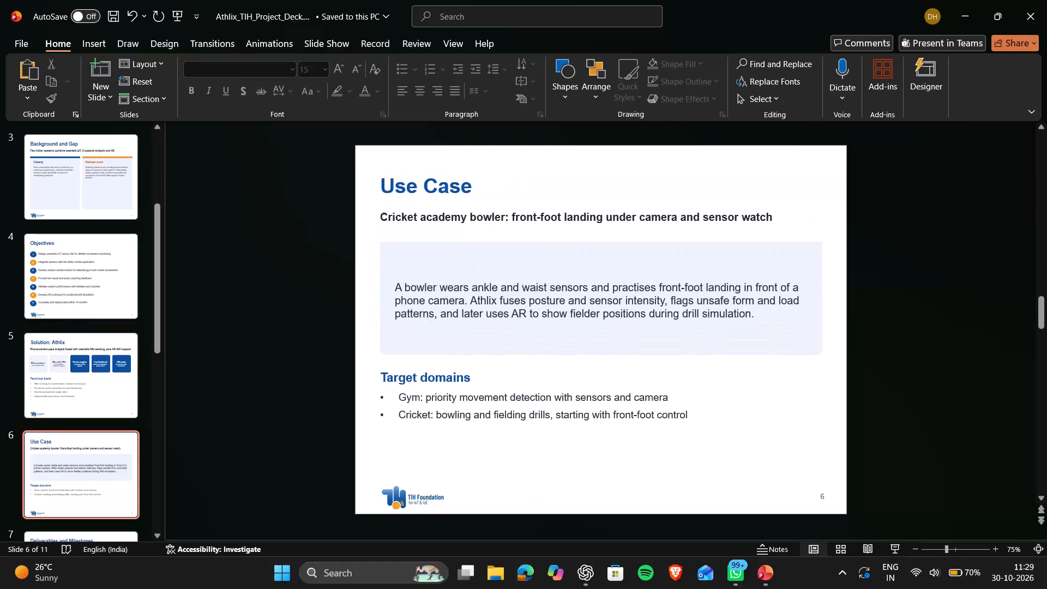
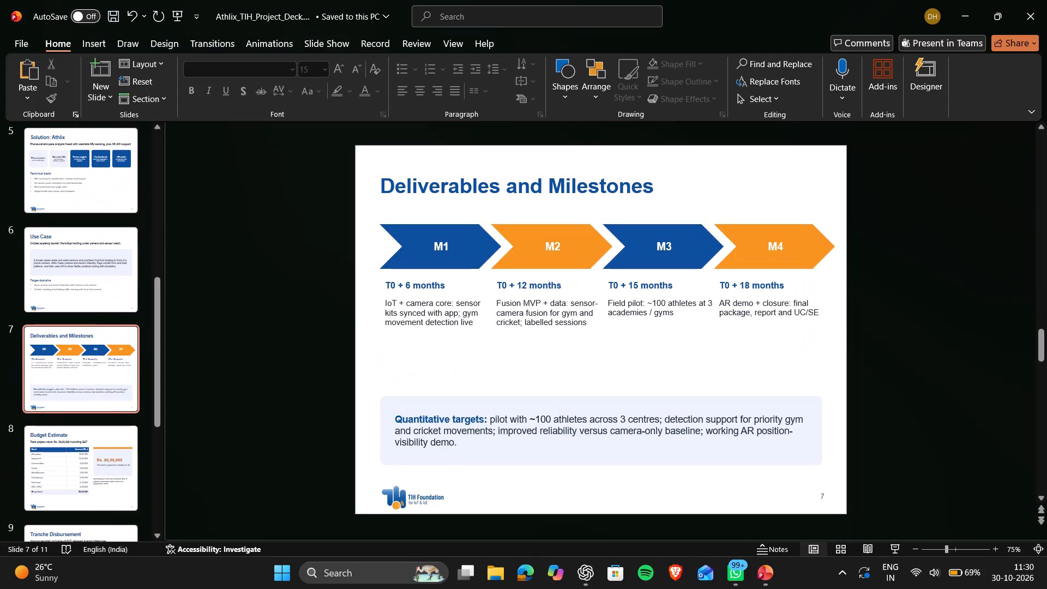
Move on to the Budget Estimate slide and examine the Manpower, Equipment and Consumables rows of the budget table.
{"action": "key", "text": "Right"}
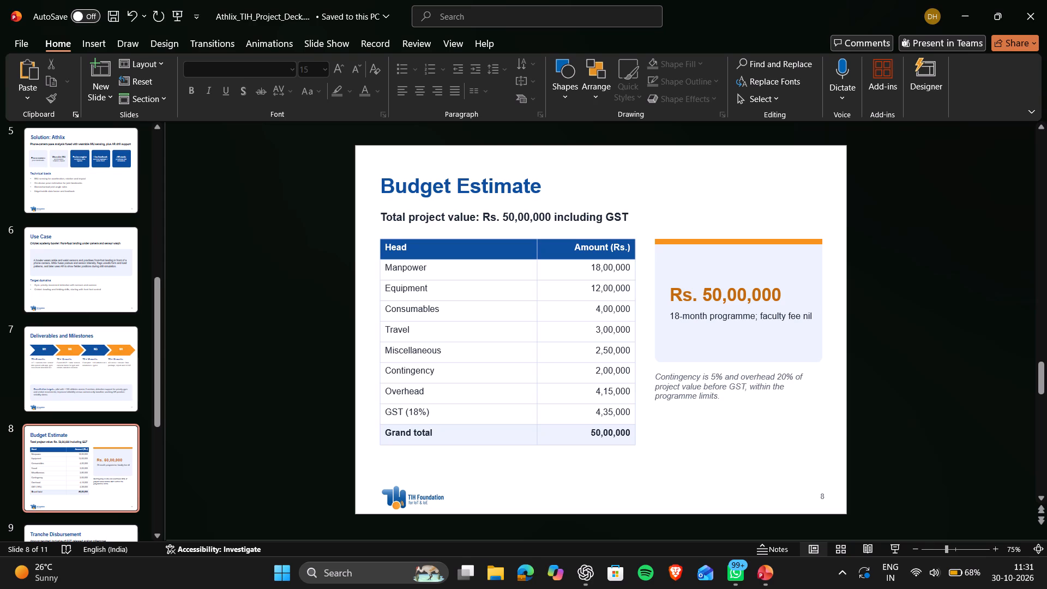
{"action": "left_click_drag", "start_coordinate": [589, 265], "coordinate": [622, 257]}
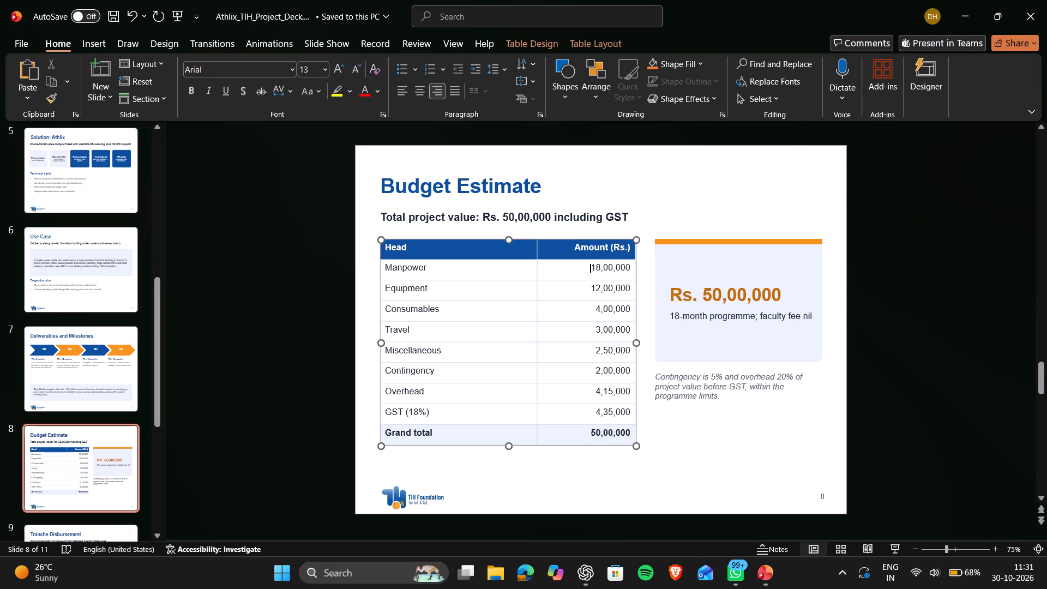
{"action": "left_click_drag", "start_coordinate": [622, 257], "coordinate": [657, 255]}
{"action": "left_click", "coordinate": [578, 294]}
{"action": "left_click", "coordinate": [588, 310]}
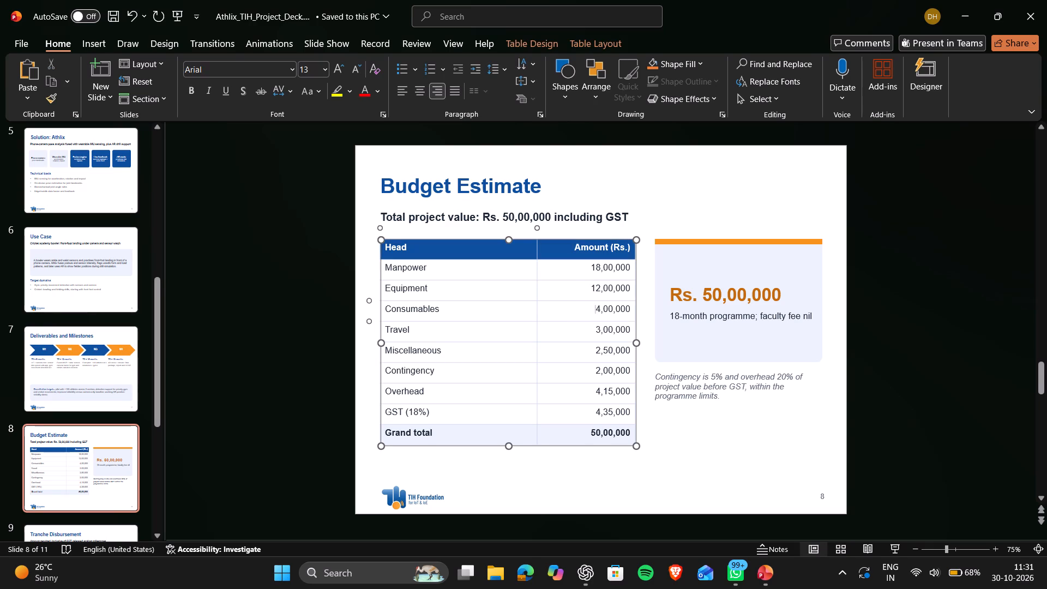
{"action": "left_click_drag", "start_coordinate": [440, 315], "coordinate": [388, 316]}
{"action": "left_click", "coordinate": [464, 324]}
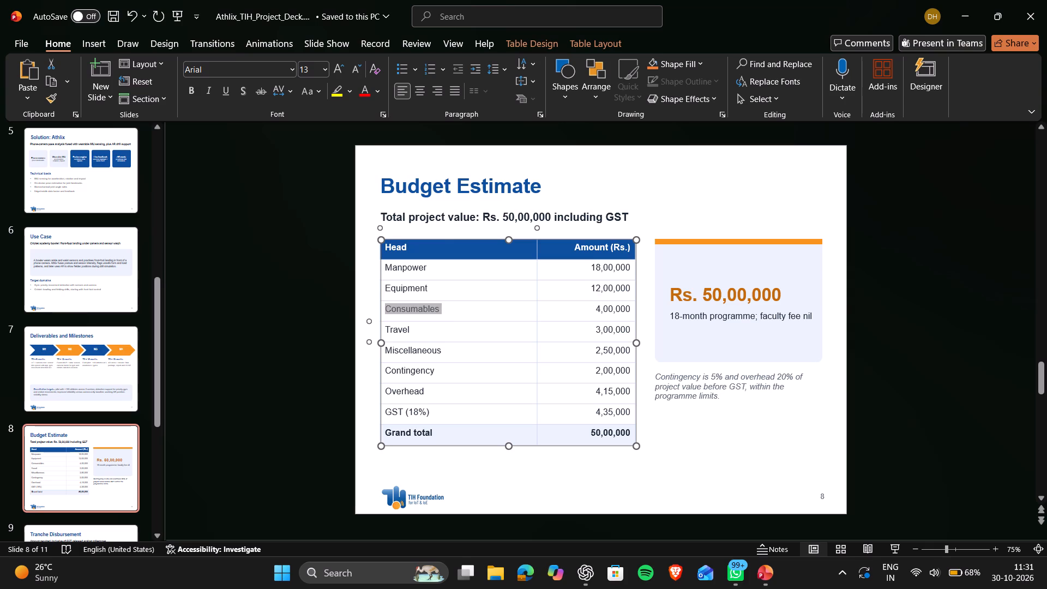
{"action": "double_click", "coordinate": [425, 284]}
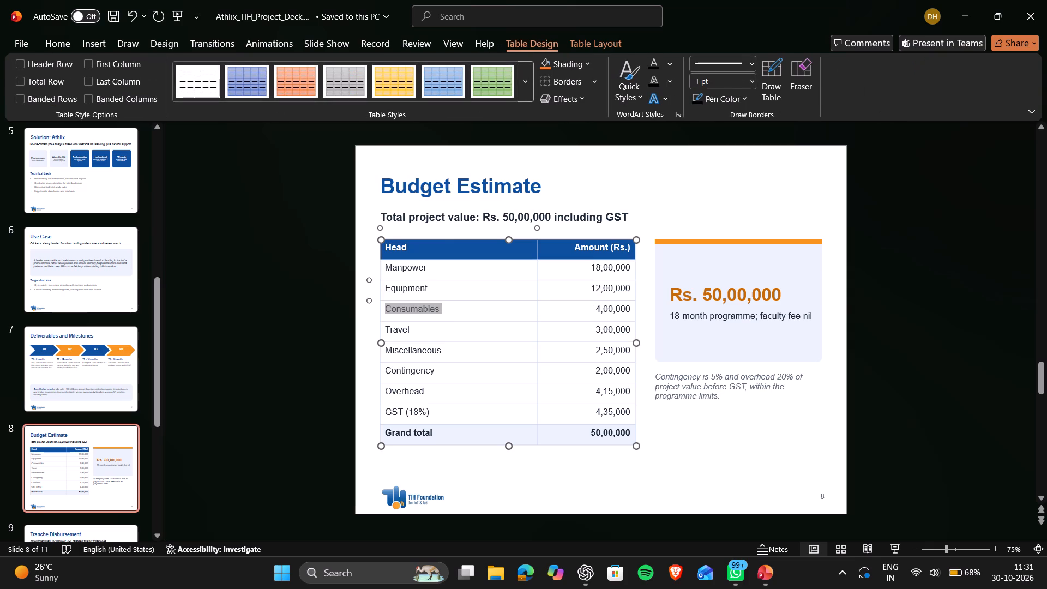
{"action": "double_click", "coordinate": [426, 288]}
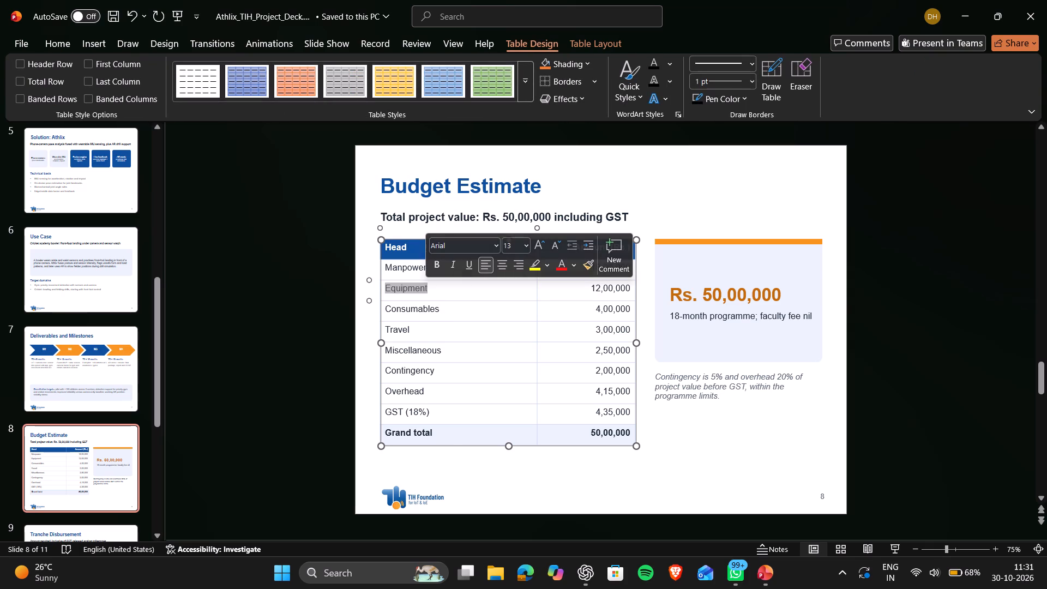
{"action": "left_click", "coordinate": [474, 316]}
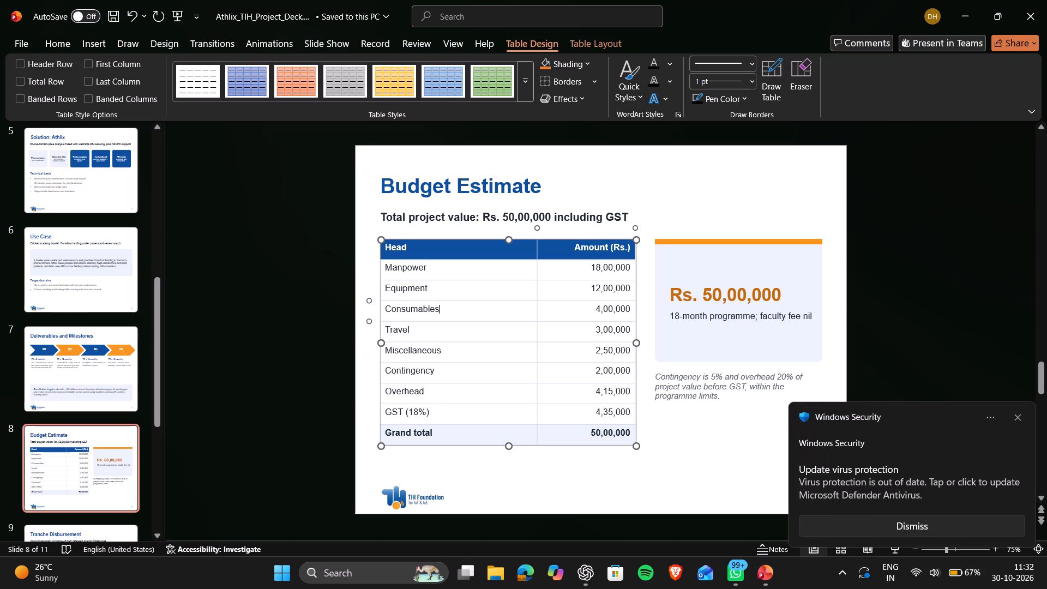
{"action": "left_click", "coordinate": [1024, 421]}
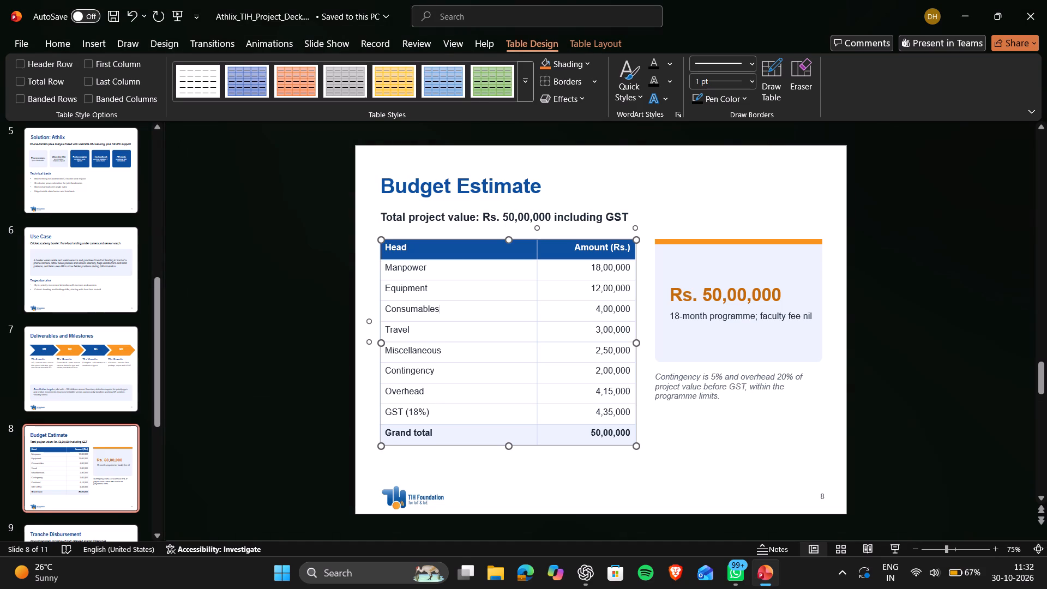
Examine the Travel, Contingency and Overhead amounts in the budget table.
{"action": "left_click_drag", "start_coordinate": [593, 329], "coordinate": [645, 308]}
{"action": "left_click_drag", "start_coordinate": [645, 308], "coordinate": [633, 336]}
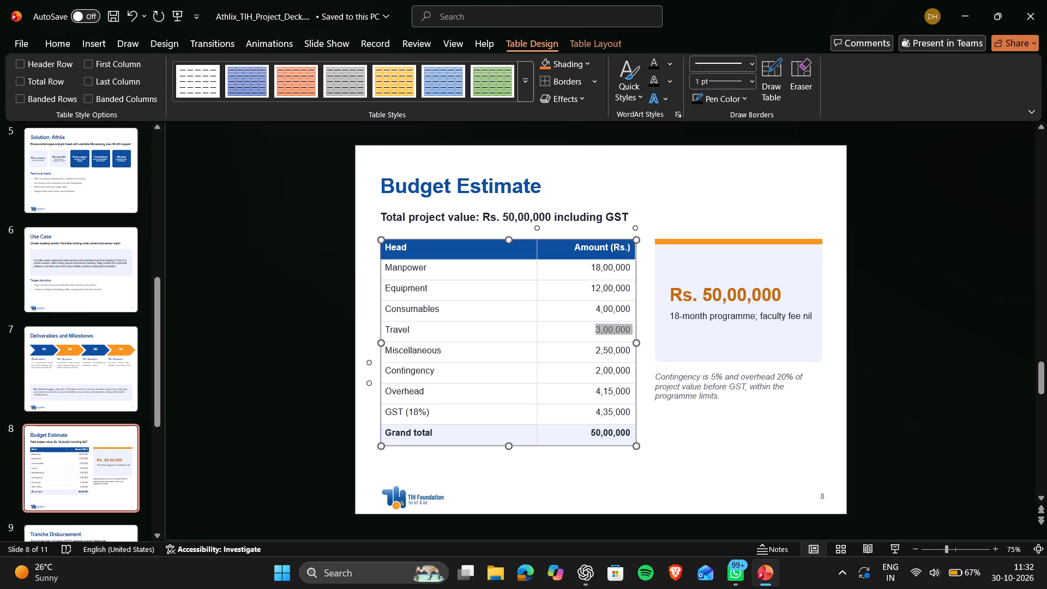
{"action": "left_click_drag", "start_coordinate": [592, 369], "coordinate": [633, 371]}
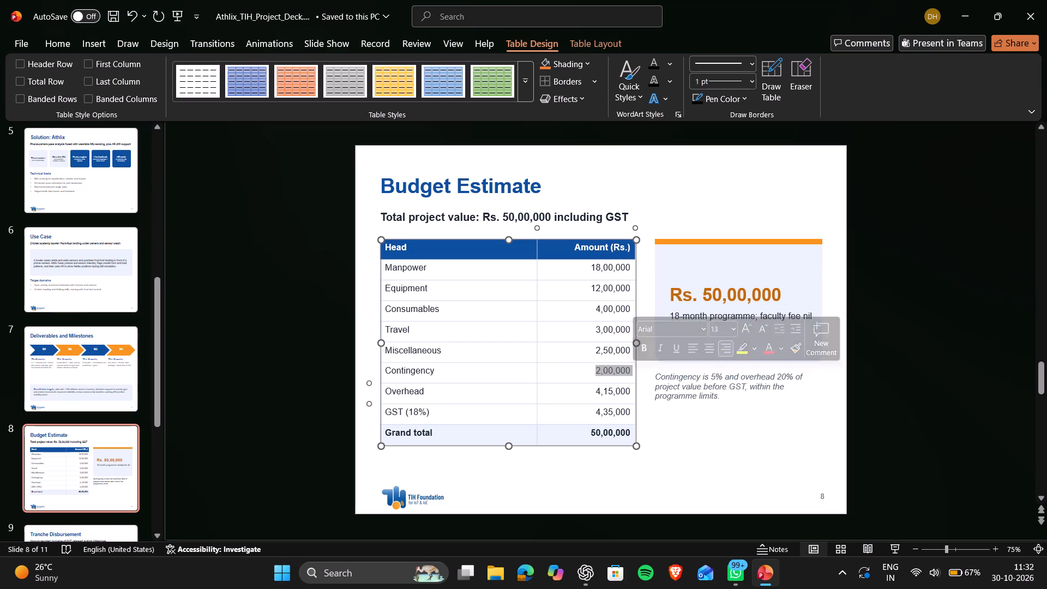
{"action": "left_click_drag", "start_coordinate": [595, 393], "coordinate": [631, 392]}
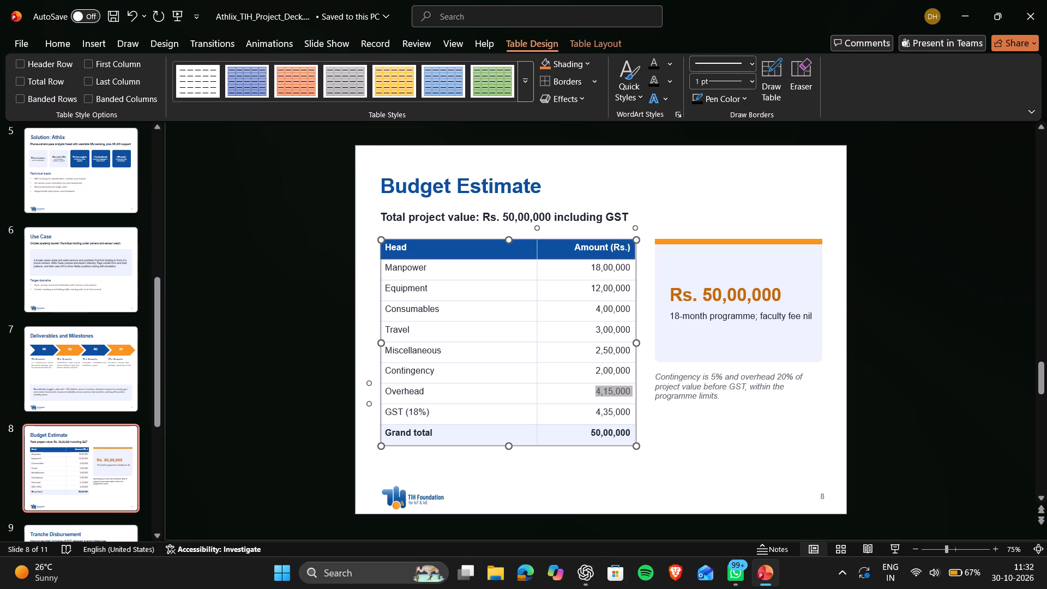
{"action": "left_click_drag", "start_coordinate": [631, 392], "coordinate": [632, 392]}
{"action": "left_click", "coordinate": [610, 476]}
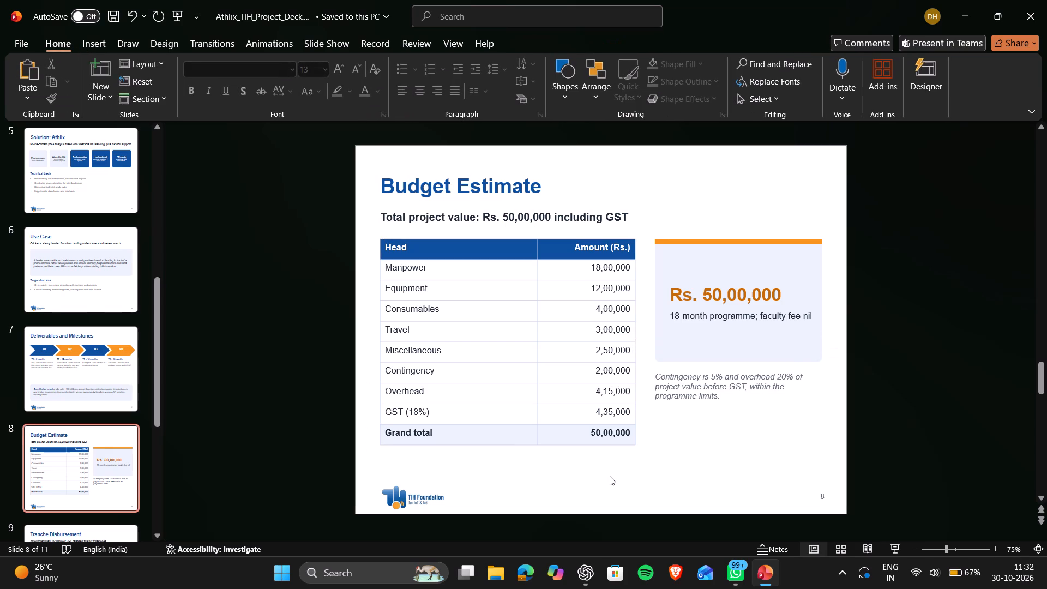
Recheck the Consumables amount and the Travel row in the Budget Estimate table.
{"action": "scroll", "coordinate": [610, 476], "scroll_direction": "down", "scroll_amount": 1}
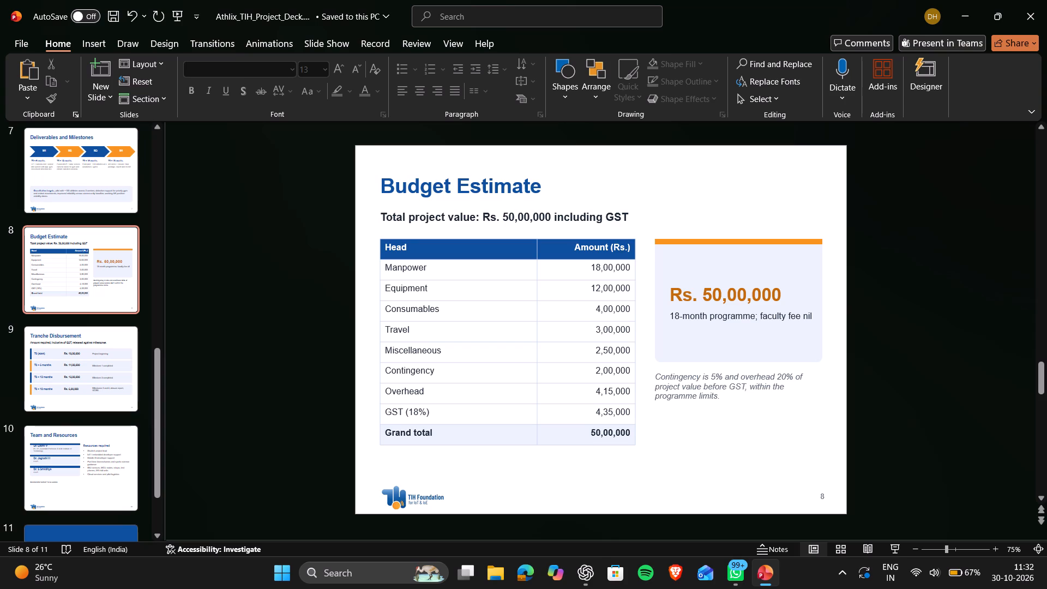
{"action": "left_click_drag", "start_coordinate": [595, 309], "coordinate": [606, 309]}
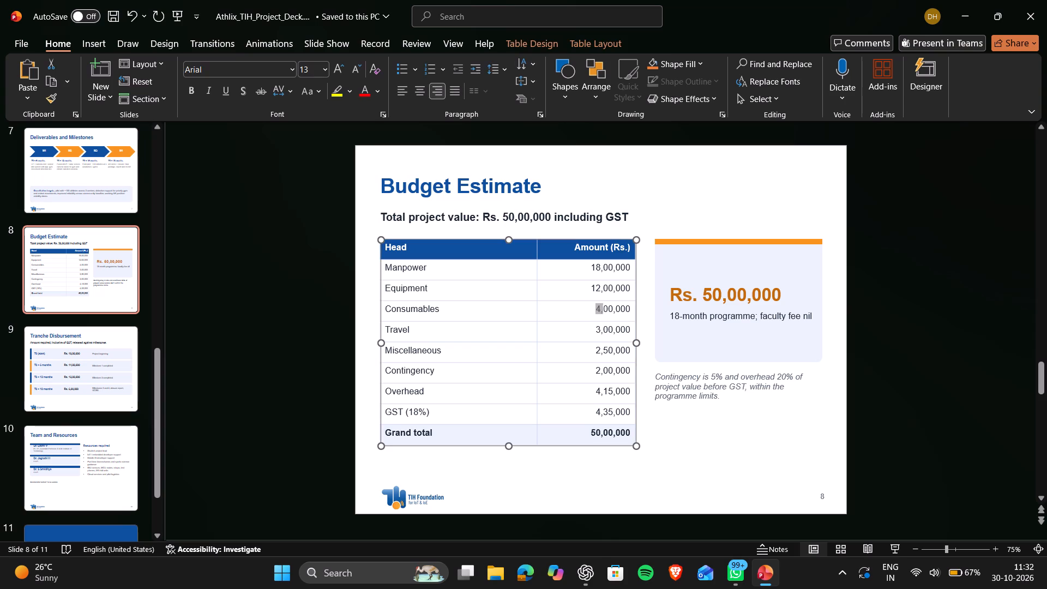
{"action": "left_click_drag", "start_coordinate": [606, 309], "coordinate": [622, 311]}
{"action": "left_click_drag", "start_coordinate": [622, 311], "coordinate": [630, 310]}
{"action": "left_click_drag", "start_coordinate": [630, 310], "coordinate": [631, 310]}
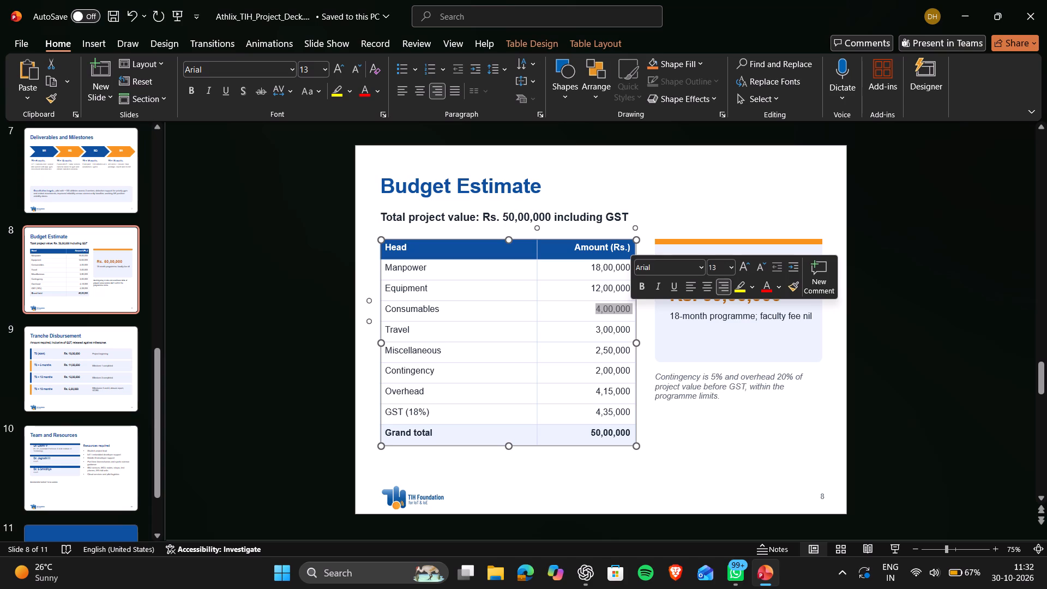
{"action": "left_click", "coordinate": [490, 330]}
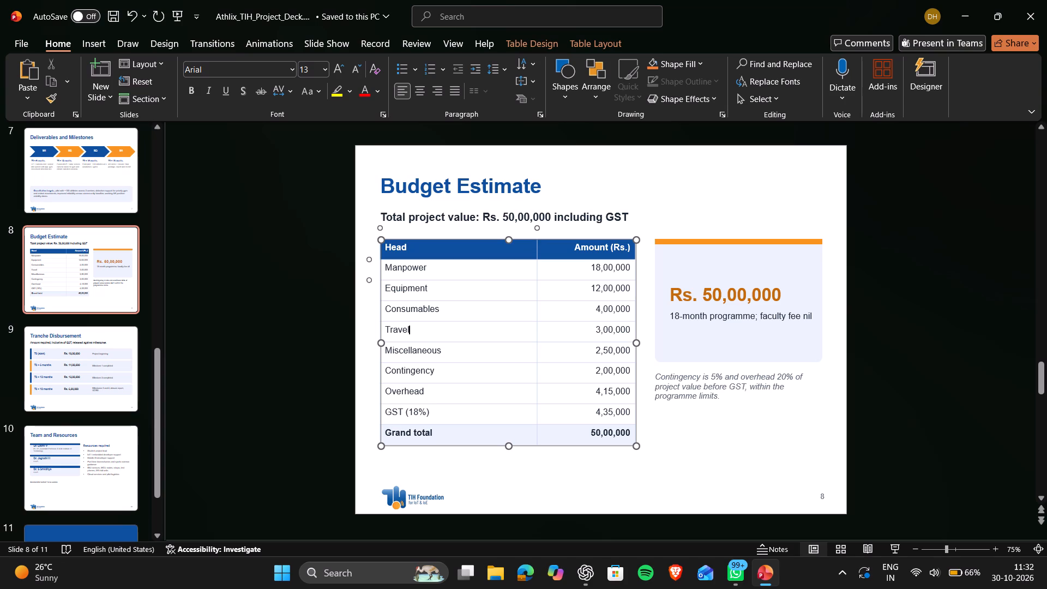
{"action": "left_click", "coordinate": [508, 481]}
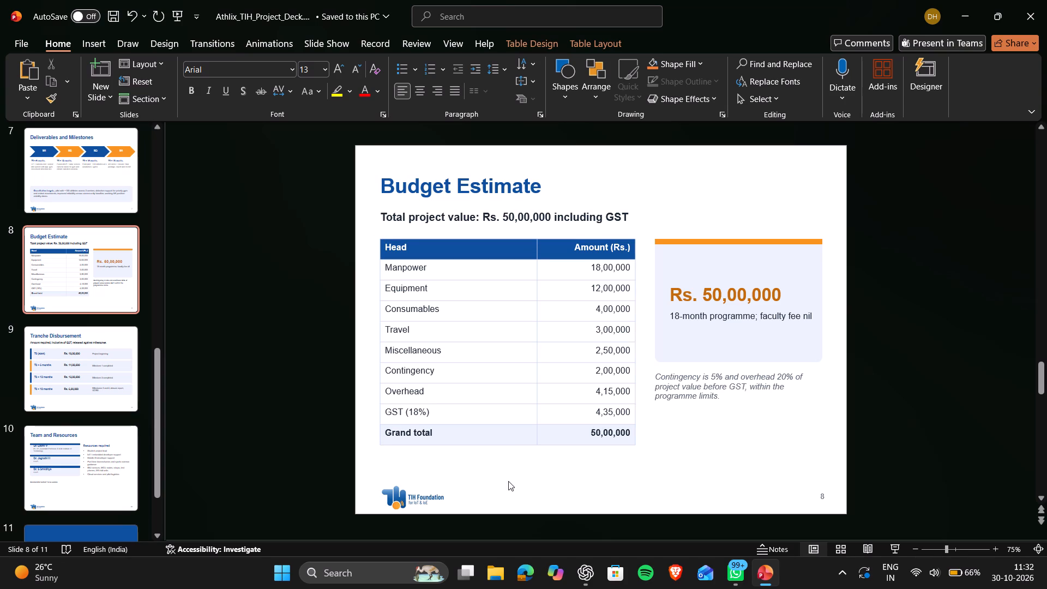
{"action": "scroll", "coordinate": [508, 481], "scroll_direction": "down", "scroll_amount": 1}
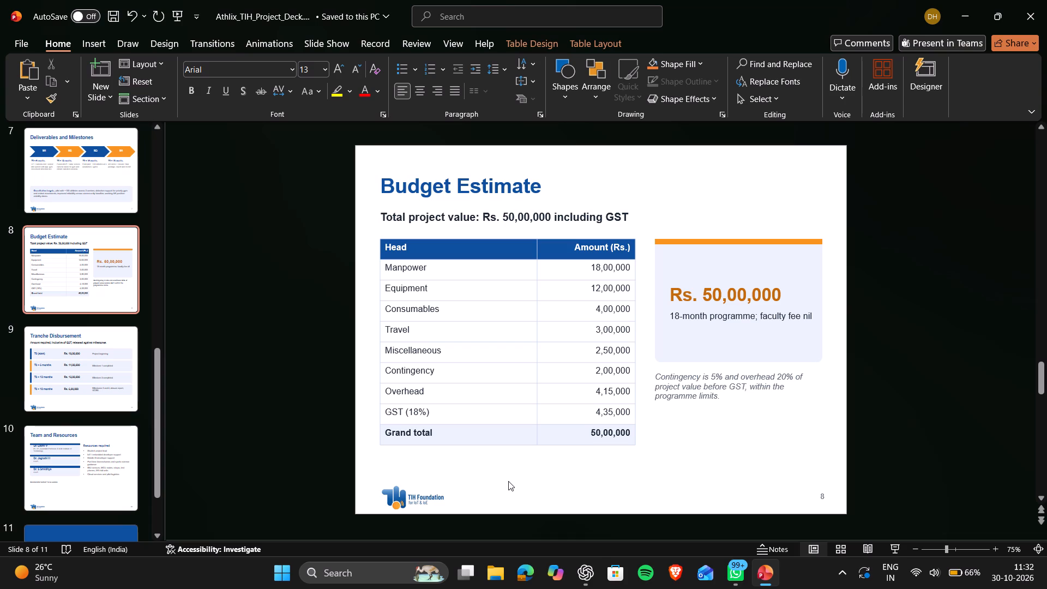
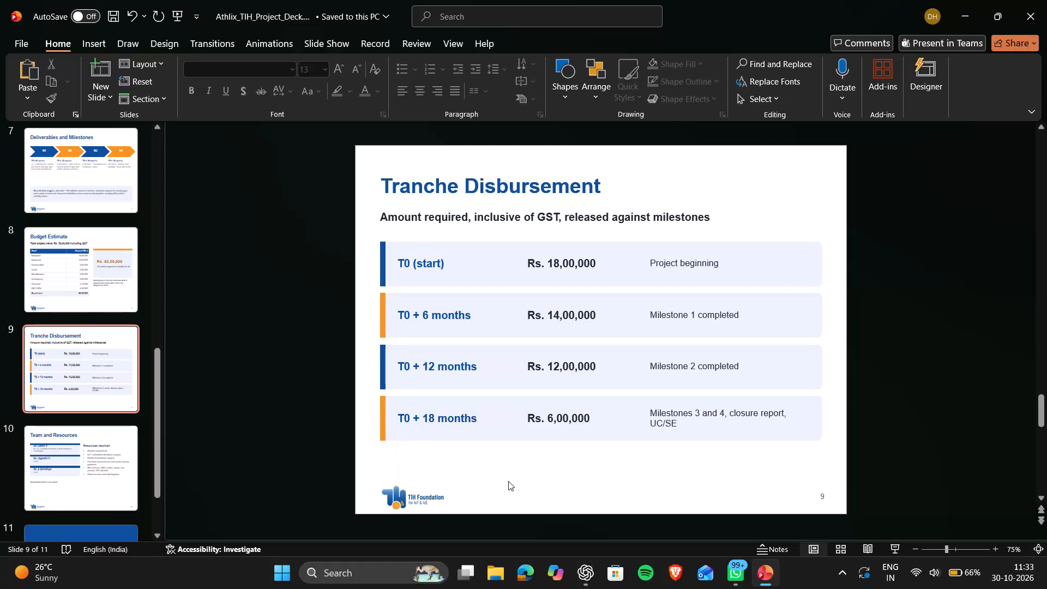
On the Team and Resources slide, copy the PI's "Assistant Professor, B.N.M Institute of Technology" text and append it after a comma to the first Co-PI's role.
{"action": "key", "text": "Right"}
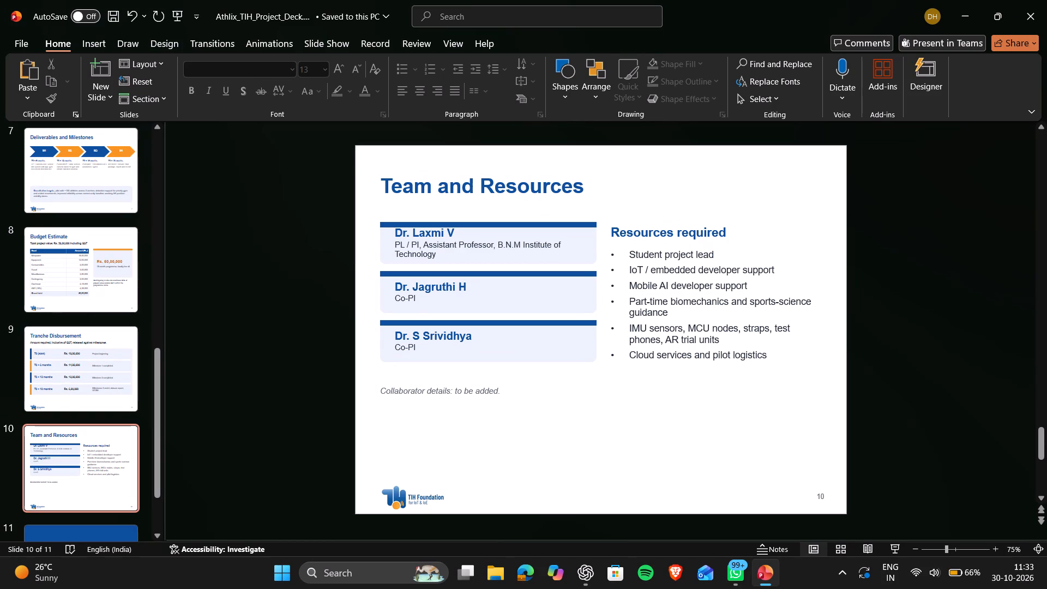
{"action": "left_click", "coordinate": [424, 241]}
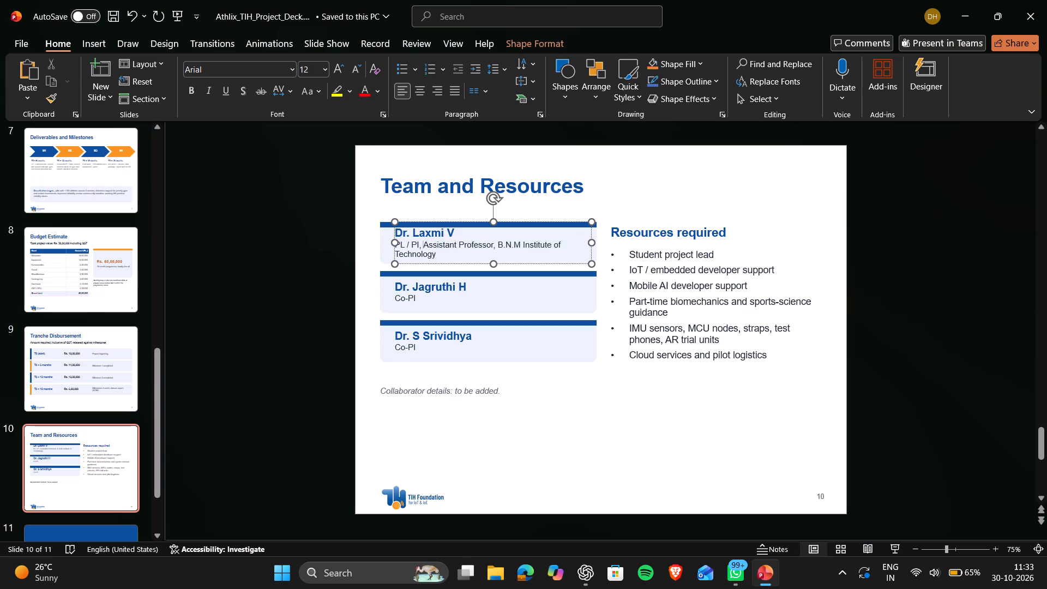
{"action": "left_click_drag", "start_coordinate": [423, 244], "coordinate": [456, 245]}
{"action": "left_click_drag", "start_coordinate": [456, 245], "coordinate": [453, 252]}
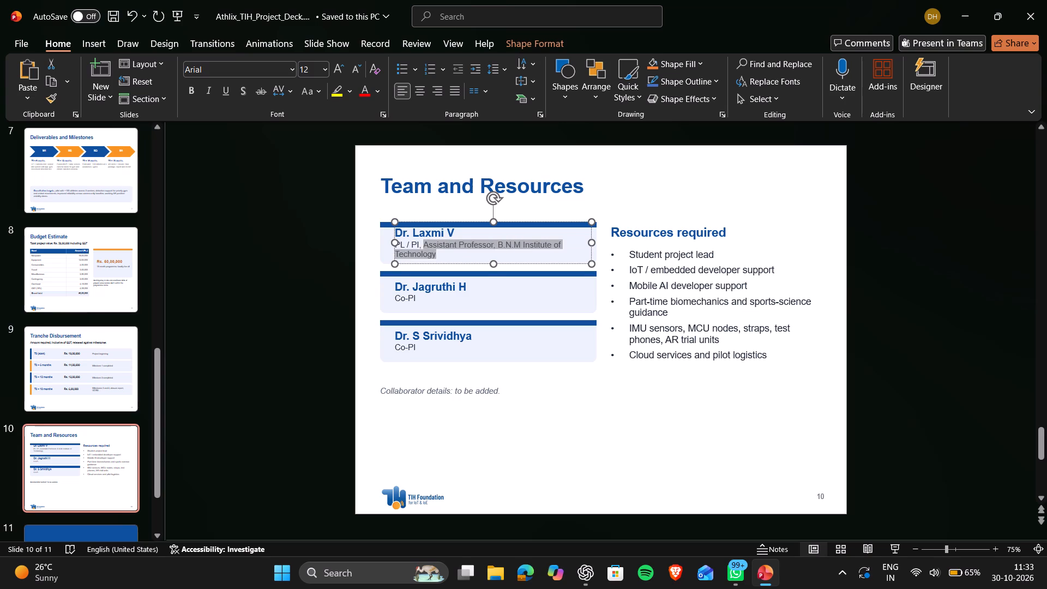
{"action": "key", "text": "ctrl+c"}
{"action": "left_click", "coordinate": [417, 296]}
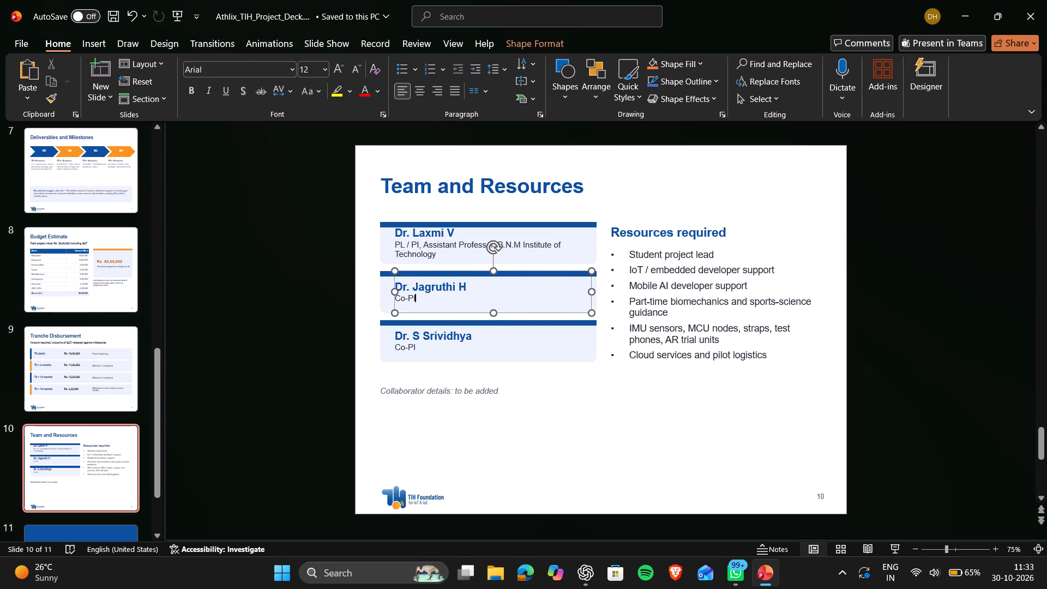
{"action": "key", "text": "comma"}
{"action": "key", "text": "ctrl+v"}
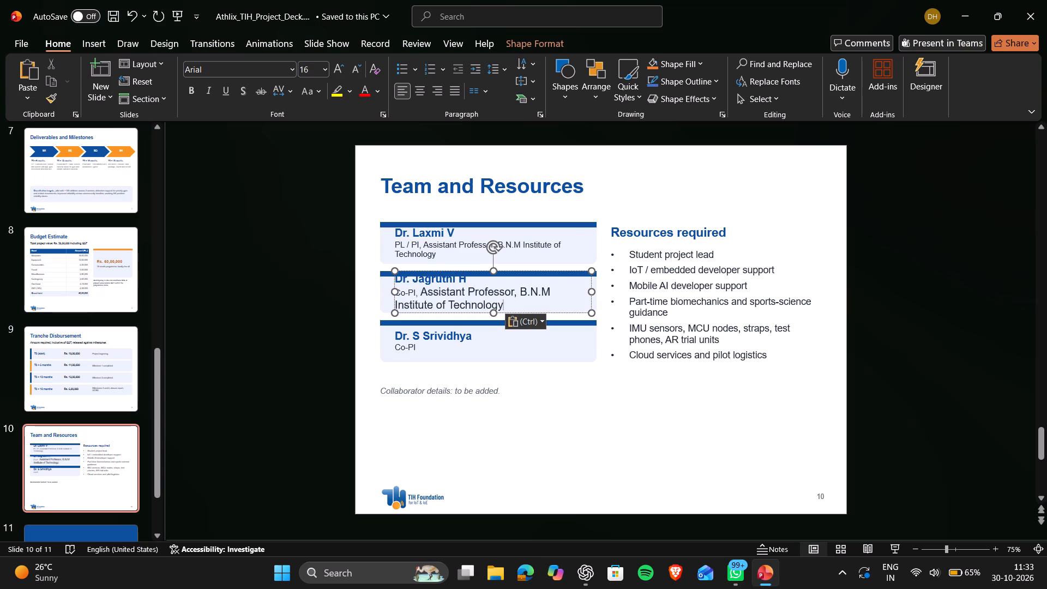
Set the font size of the text added after "Co-PI," in the first Co-PI's card to 12.
{"action": "double_click", "coordinate": [406, 293]}
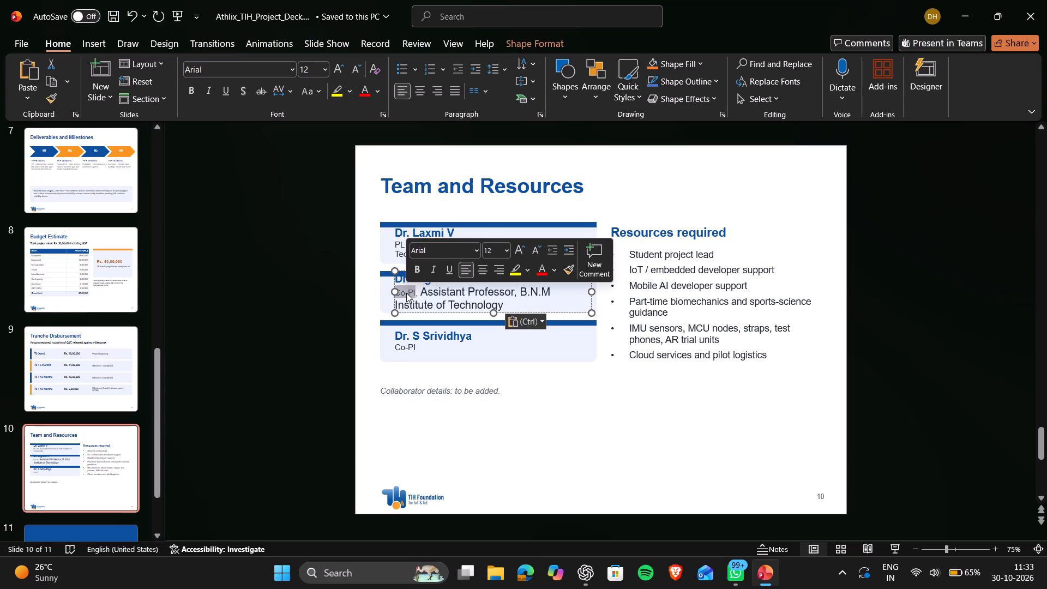
{"action": "left_click_drag", "start_coordinate": [423, 293], "coordinate": [436, 295]}
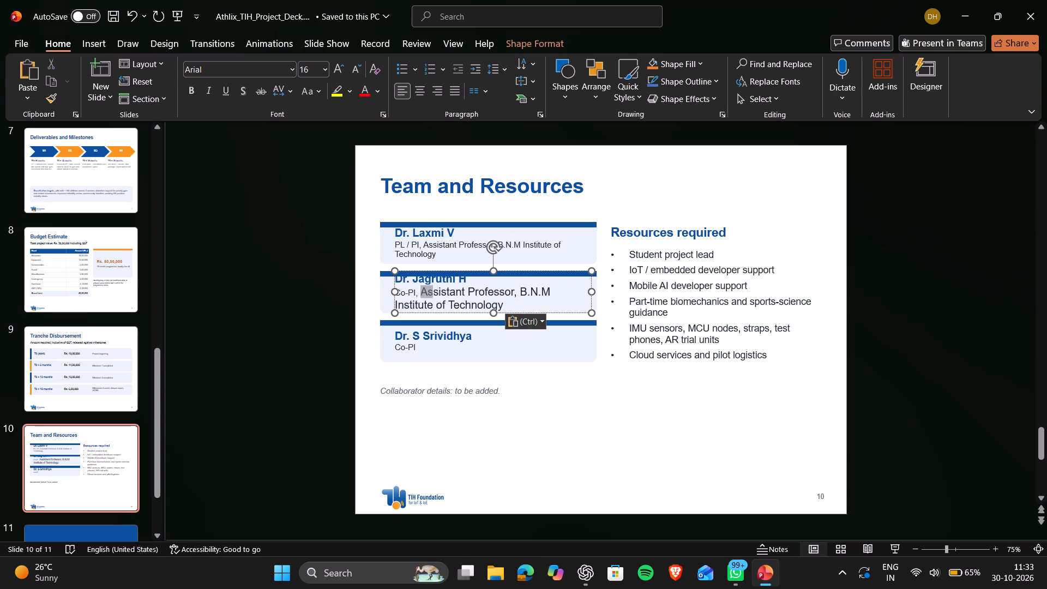
{"action": "left_click_drag", "start_coordinate": [436, 295], "coordinate": [492, 303]}
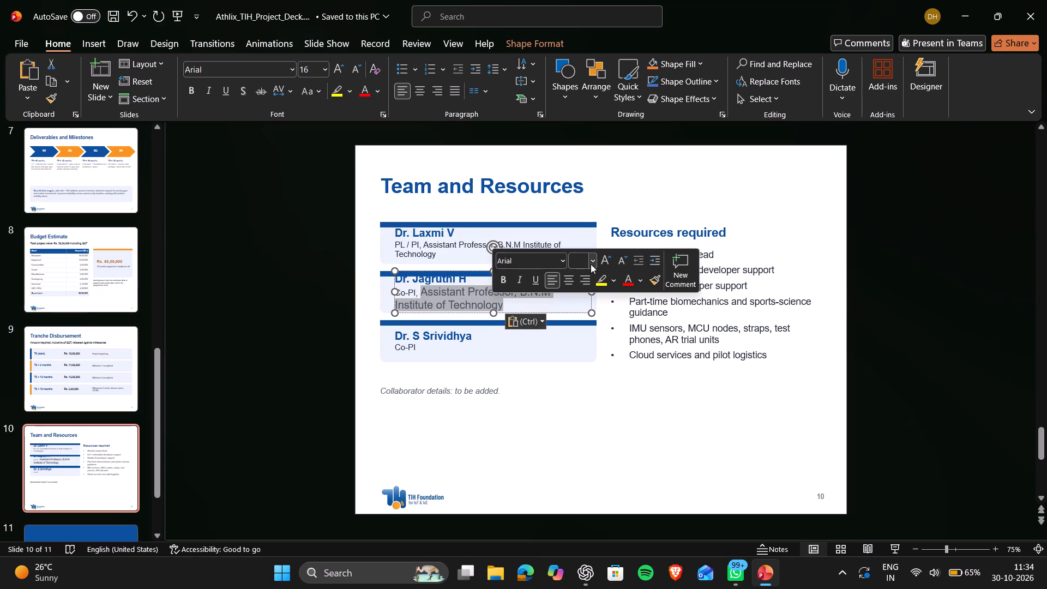
{"action": "left_click", "coordinate": [582, 260]}
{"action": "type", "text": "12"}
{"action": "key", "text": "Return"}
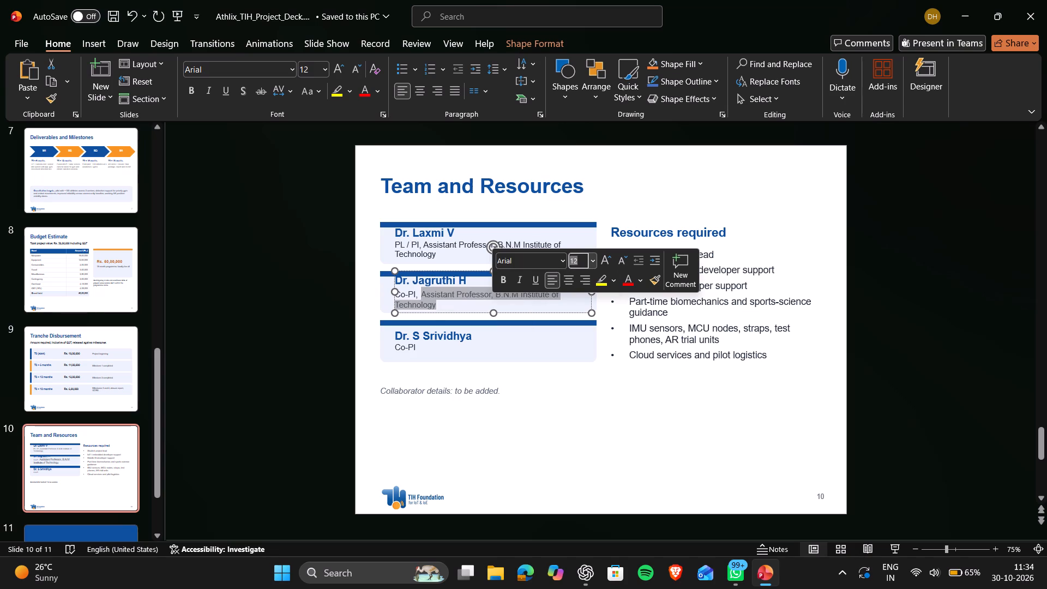
Copy the second Co-PI's designation, "Head of department and Associate Professor", from the title slide and go back to the Team and Resources slide.
{"action": "left_click", "coordinate": [495, 348]}
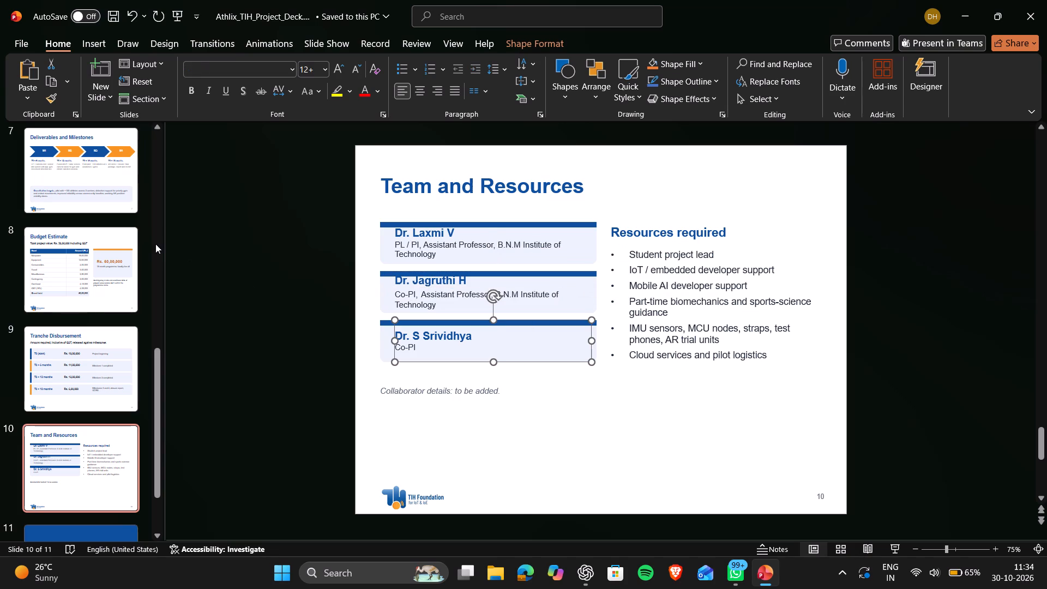
{"action": "scroll", "coordinate": [82, 246], "scroll_direction": "up", "scroll_amount": 11}
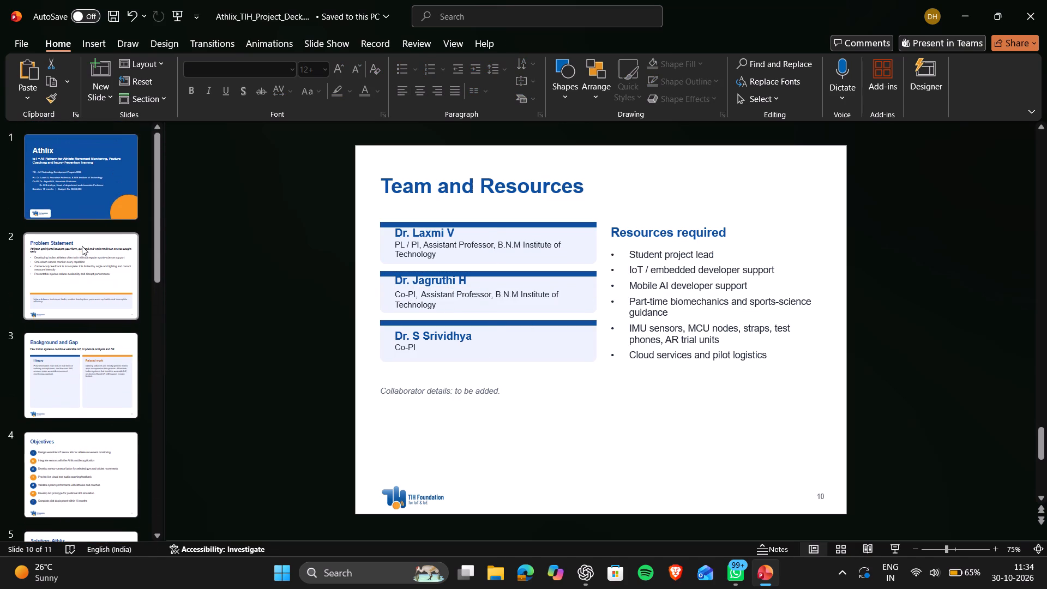
{"action": "left_click", "coordinate": [92, 217]}
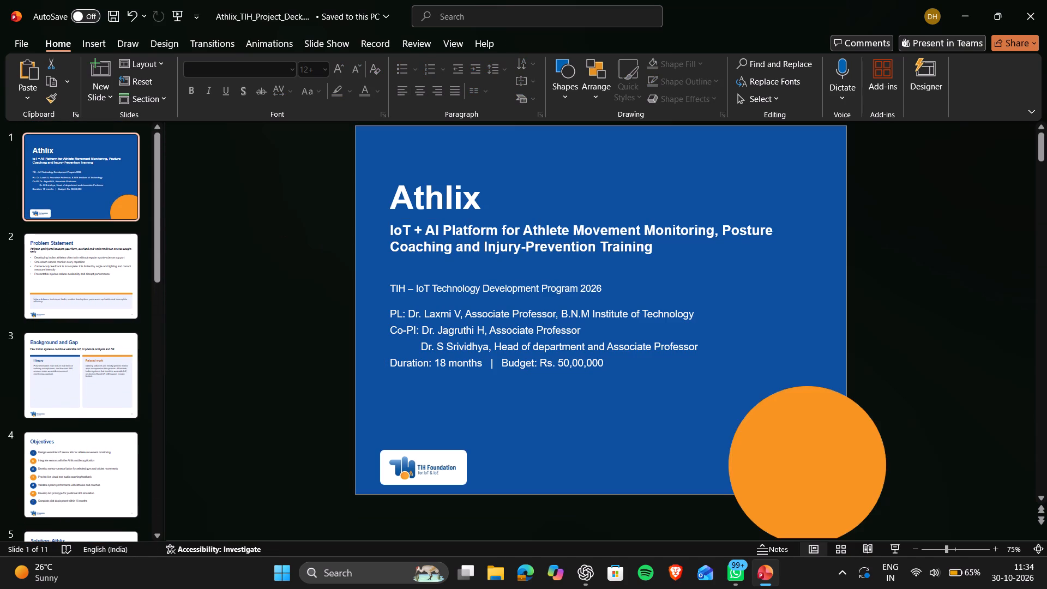
{"action": "left_click_drag", "start_coordinate": [493, 345], "coordinate": [627, 348]}
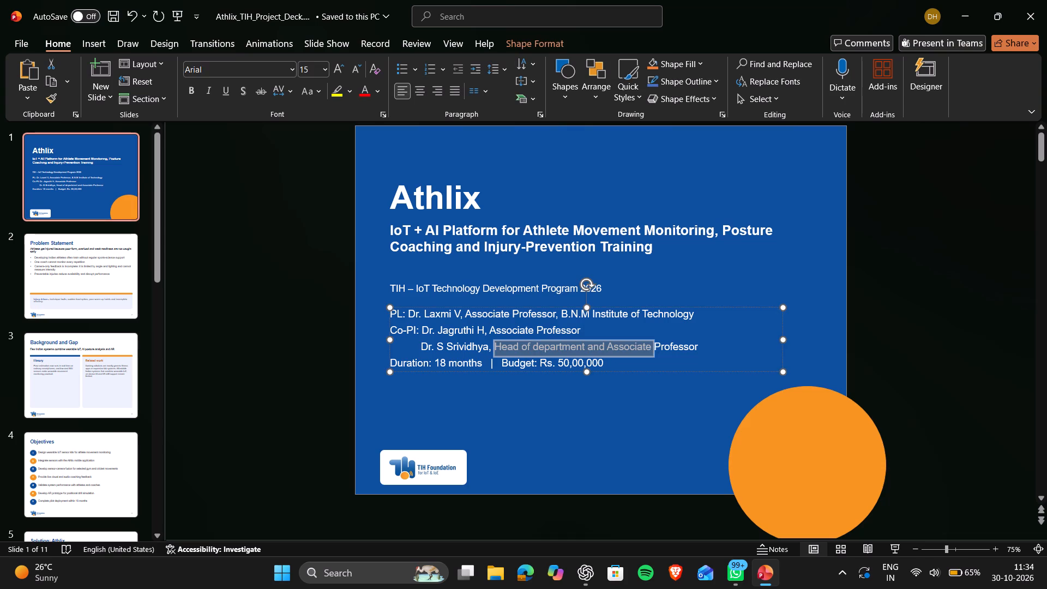
{"action": "left_click_drag", "start_coordinate": [627, 348], "coordinate": [673, 342]}
{"action": "left_click", "coordinate": [673, 342], "text": "ctrl"}
{"action": "key", "text": "ctrl+c"}
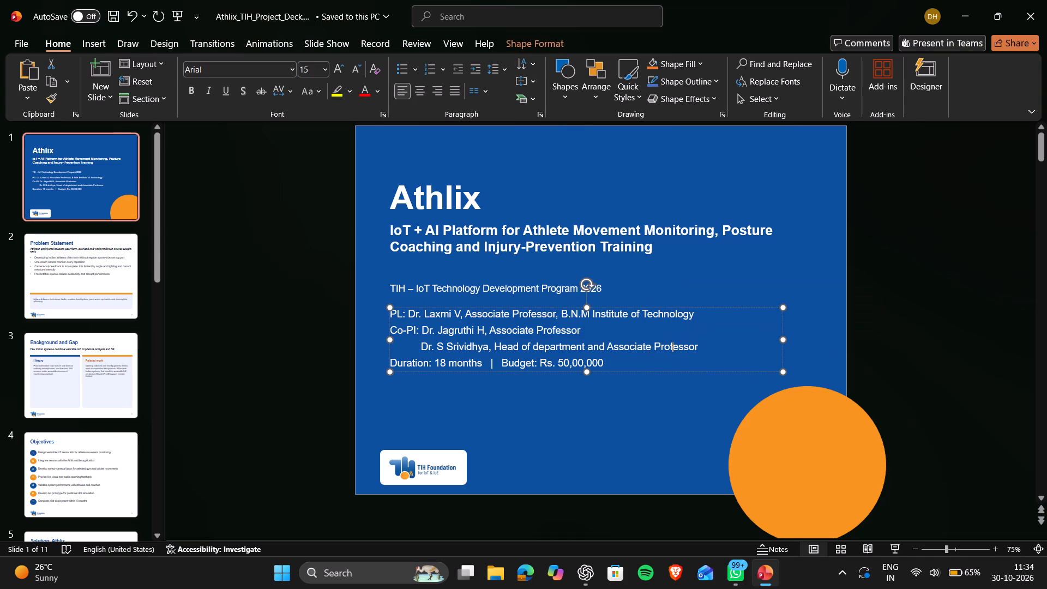
{"action": "left_click_drag", "start_coordinate": [495, 347], "coordinate": [613, 343]}
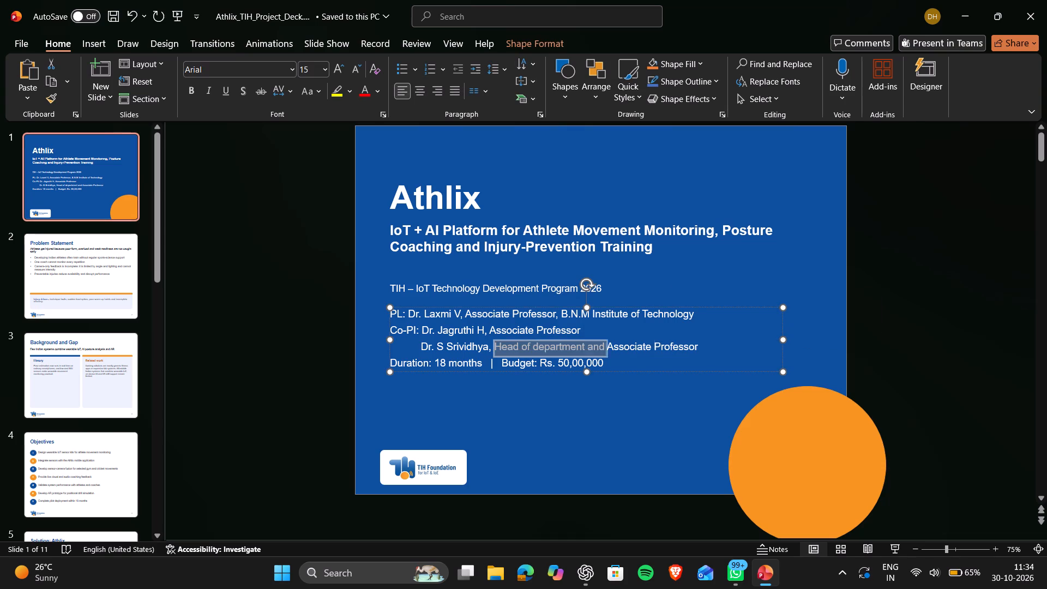
{"action": "left_click_drag", "start_coordinate": [613, 343], "coordinate": [693, 351]}
{"action": "key", "text": "ctrl+c"}
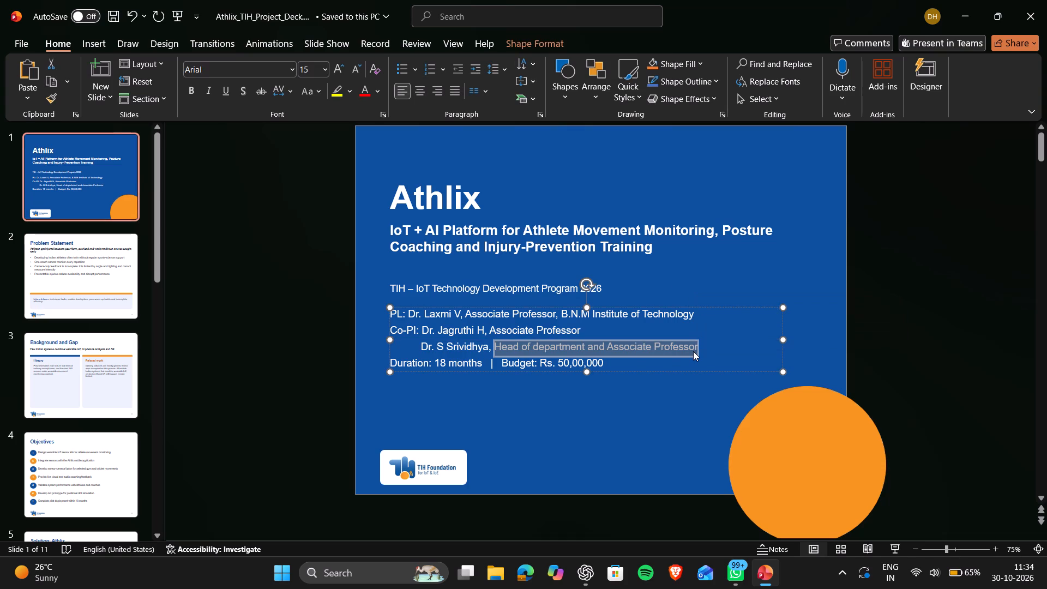
{"action": "scroll", "coordinate": [96, 329], "scroll_direction": "down", "scroll_amount": 2}
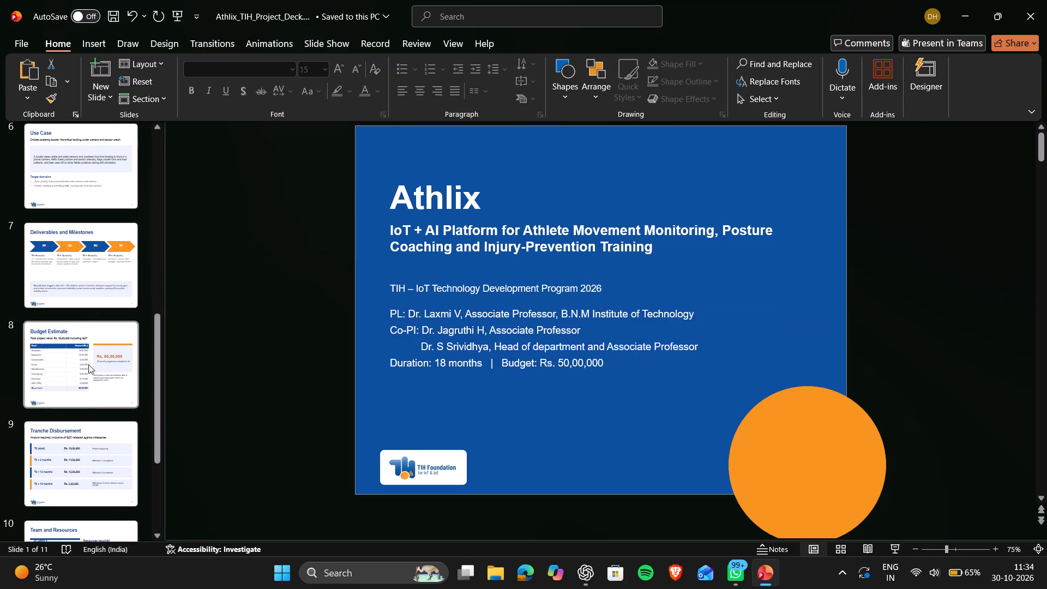
{"action": "left_click", "coordinate": [82, 524]}
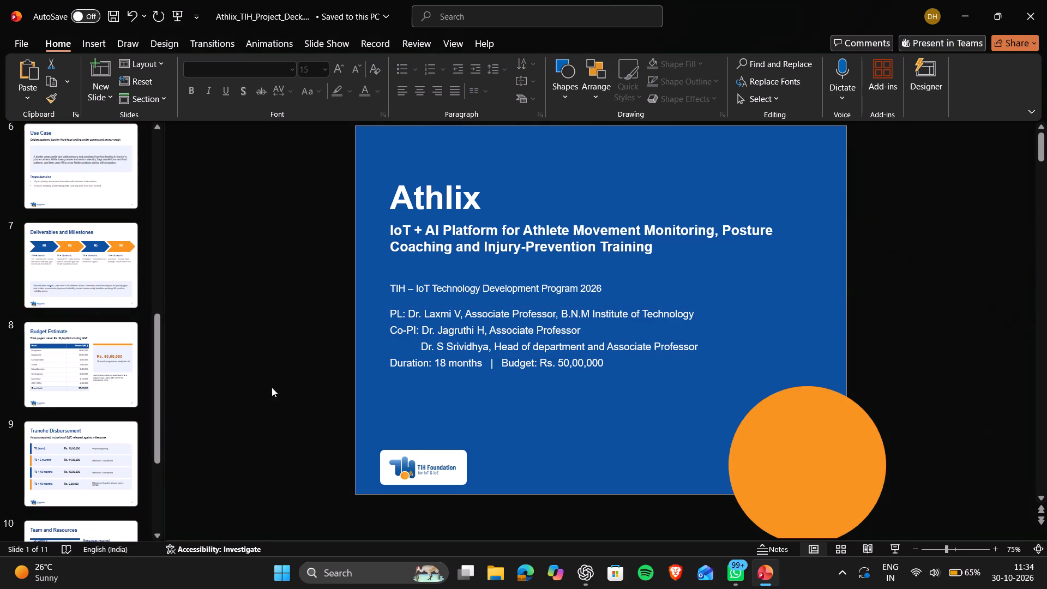
On the Team and Resources slide, append the copied "Head of department and Associate Professor" after "Co-PI," in the third team member's card.
{"action": "scroll", "coordinate": [303, 353], "scroll_direction": "down", "scroll_amount": 1}
{"action": "scroll", "coordinate": [109, 402], "scroll_direction": "down", "scroll_amount": 1}
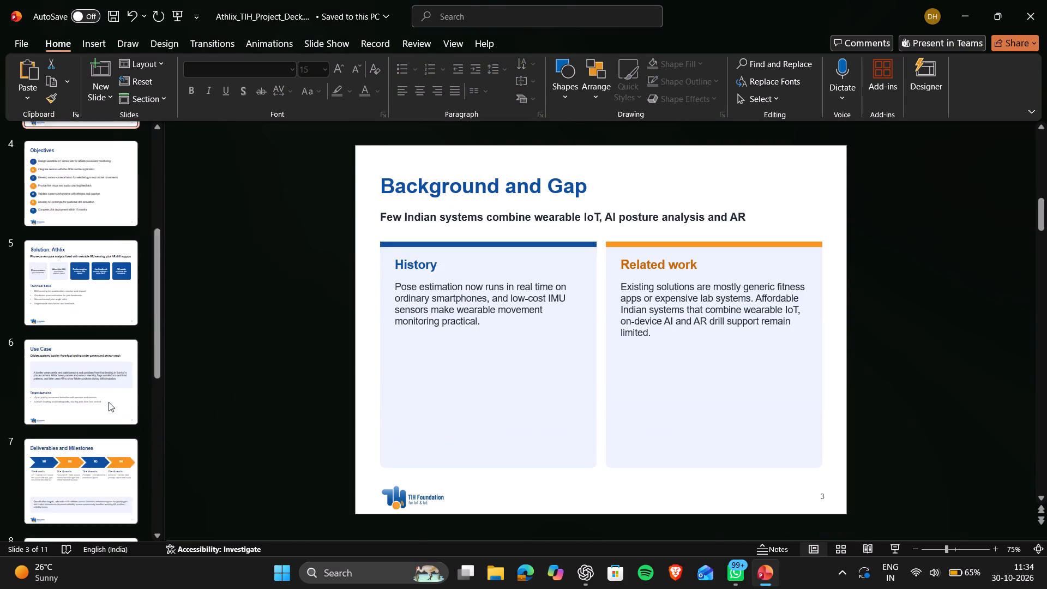
{"action": "scroll", "coordinate": [109, 402], "scroll_direction": "down", "scroll_amount": 1}
{"action": "left_click", "coordinate": [106, 400]}
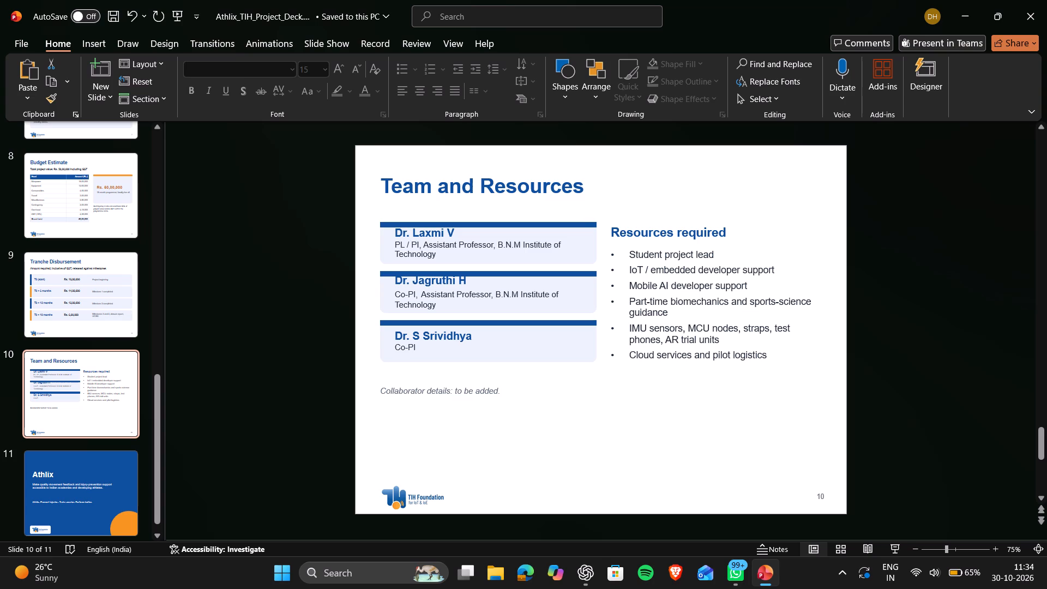
{"action": "left_click", "coordinate": [425, 345]}
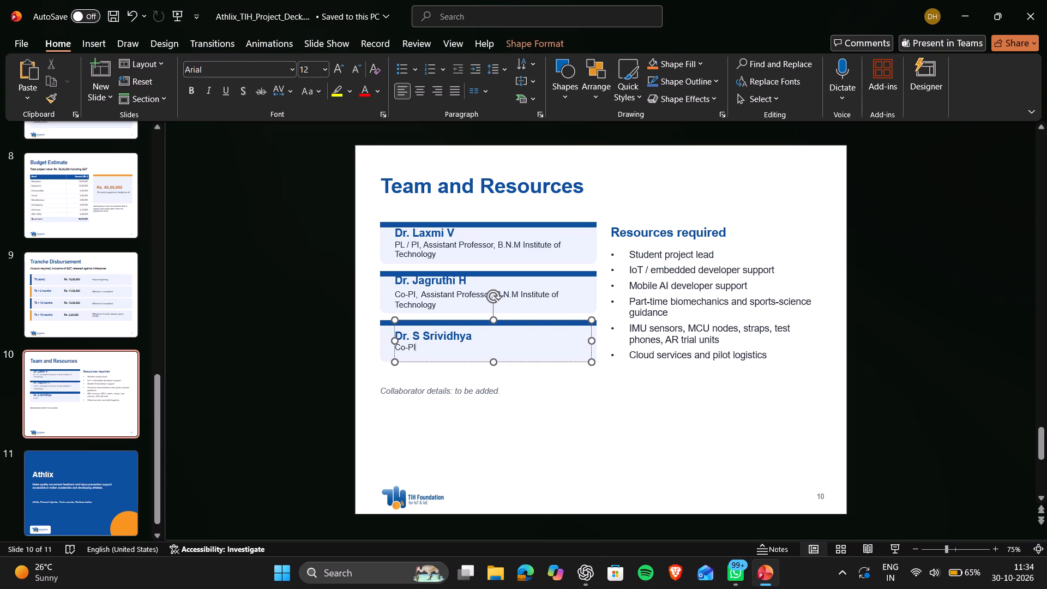
{"action": "key", "text": "comma"}
{"action": "key", "text": "ctrl+v"}
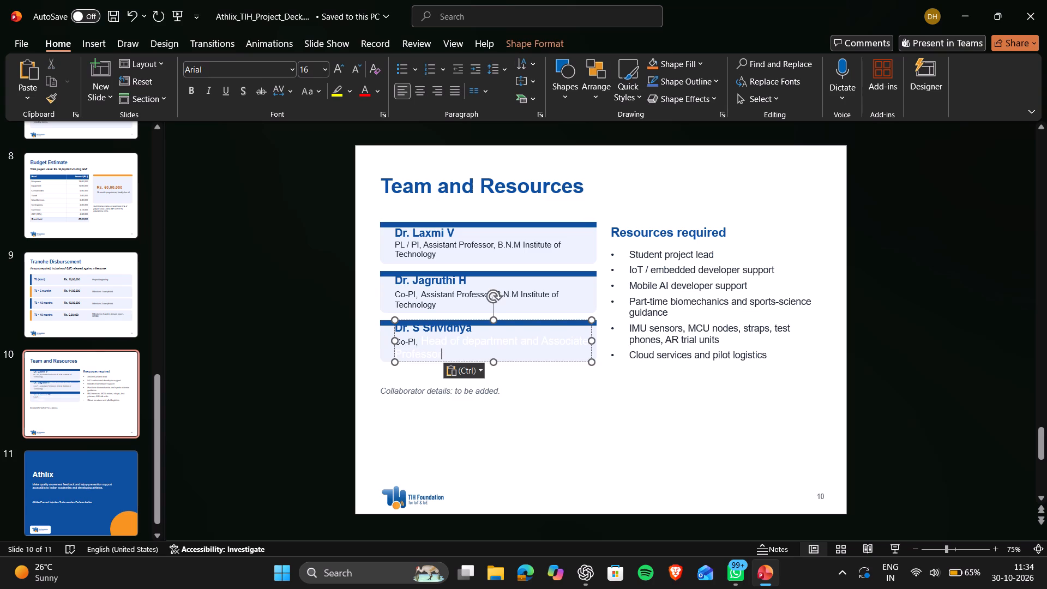
Recolour the pasted "Head of department and Associate Professor" text to the darkest shade of the black theme colour.
{"action": "left_click_drag", "start_coordinate": [421, 339], "coordinate": [439, 357]}
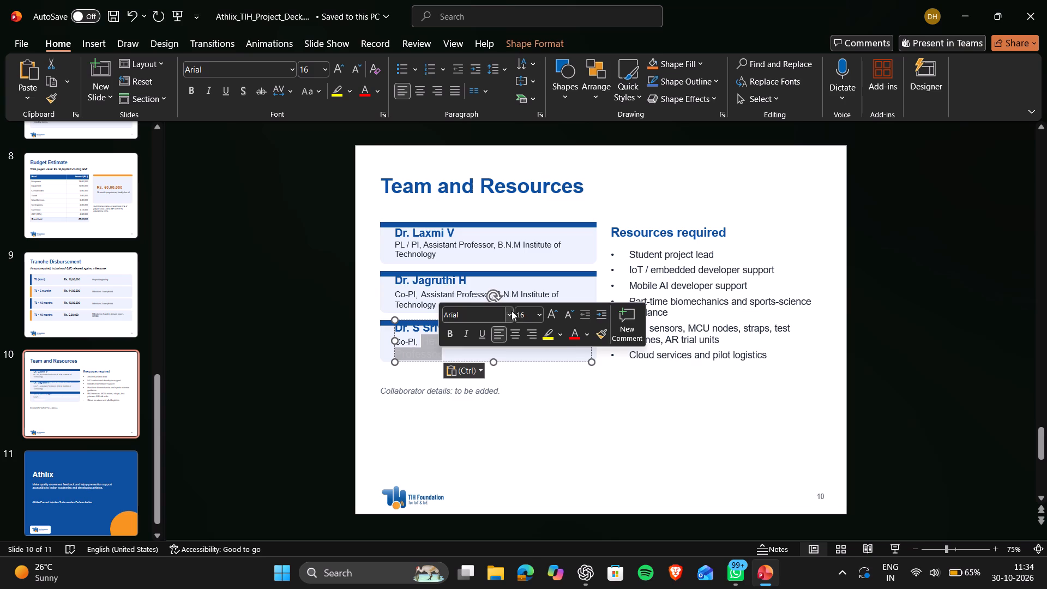
{"action": "left_click", "coordinate": [585, 335]}
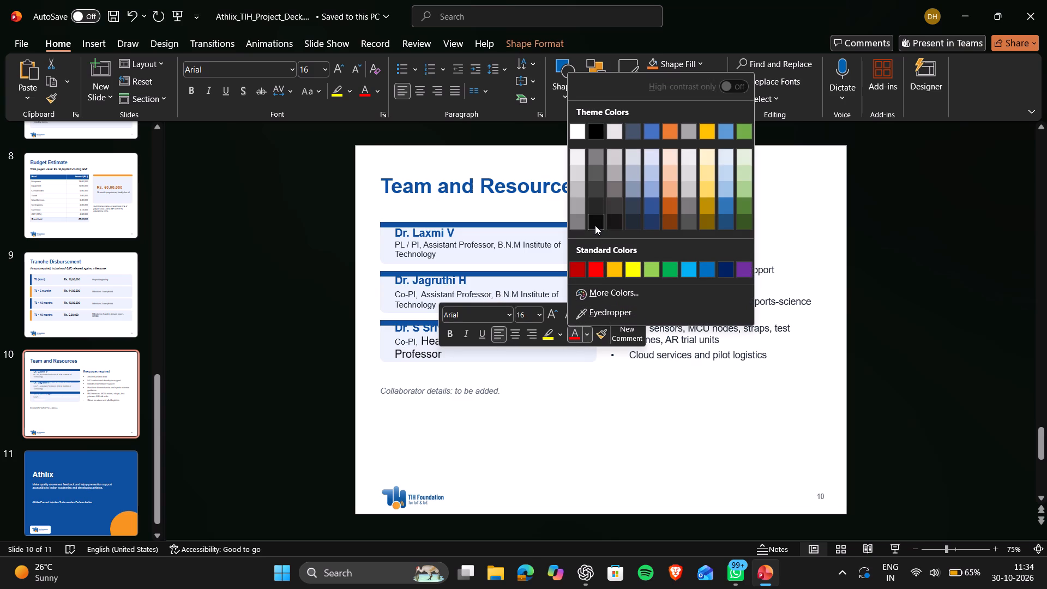
{"action": "left_click", "coordinate": [595, 226]}
{"action": "left_click", "coordinate": [488, 455]}
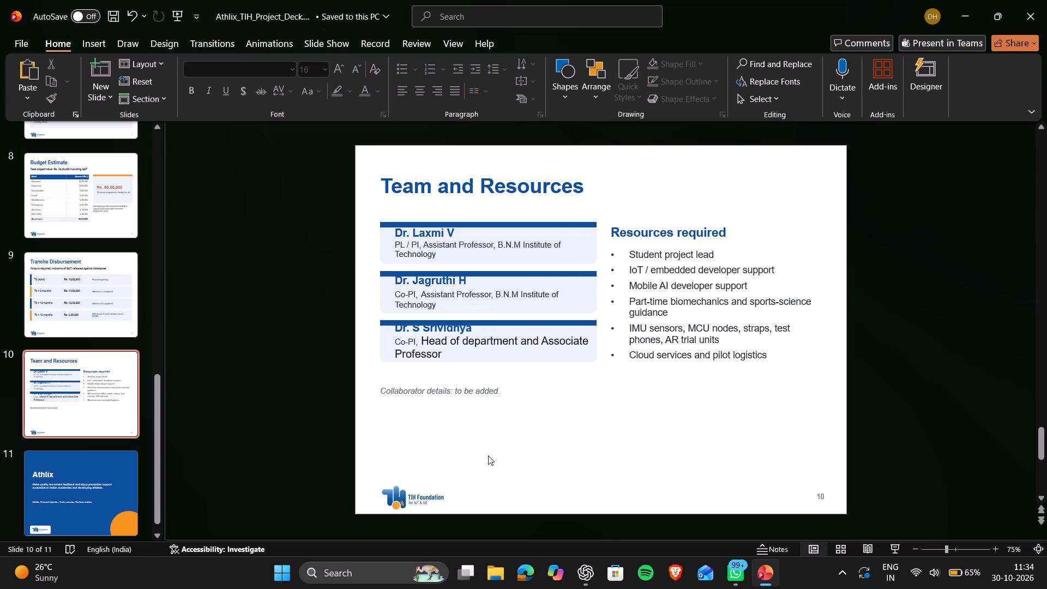
Set the font size of "Head of department and Associate Professor" in the third team card to 12.
{"action": "left_click_drag", "start_coordinate": [420, 341], "coordinate": [436, 364]}
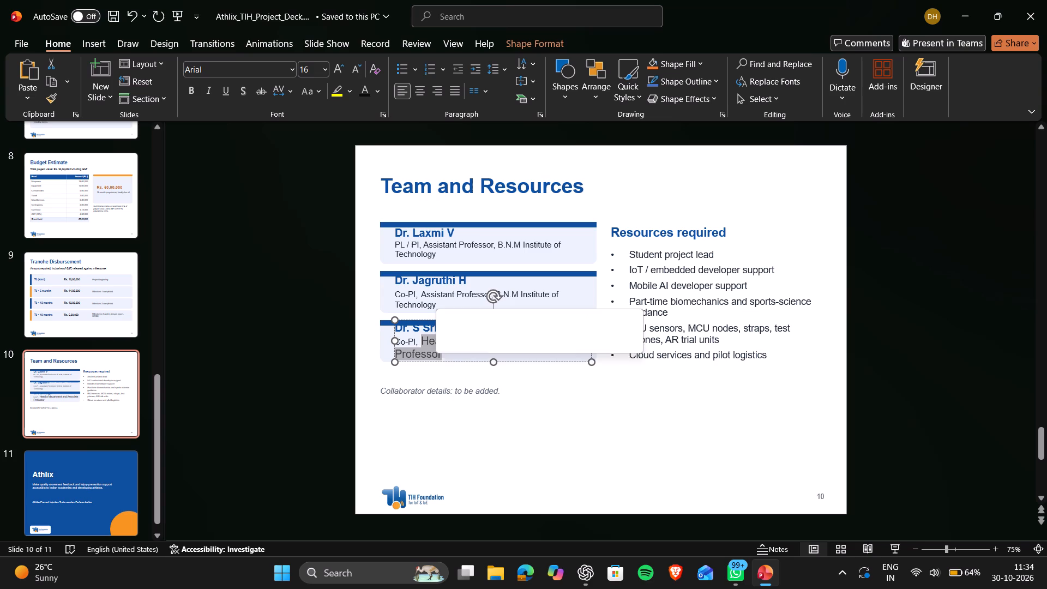
{"action": "left_click", "coordinate": [525, 322]}
{"action": "type", "text": "12"}
{"action": "key", "text": "Return"}
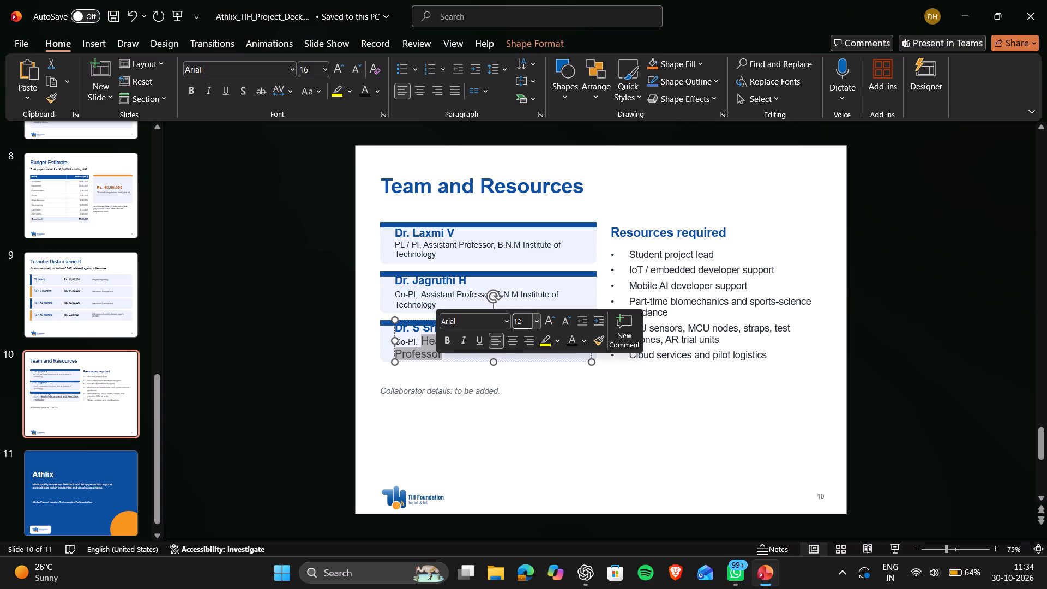
{"action": "left_click", "coordinate": [622, 400]}
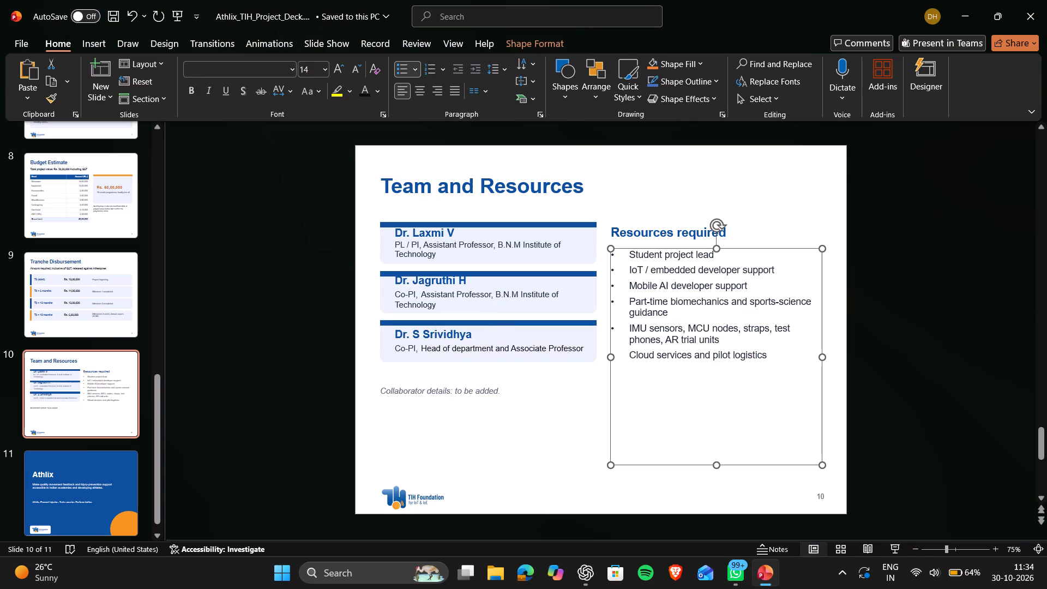
{"action": "left_click", "coordinate": [498, 412]}
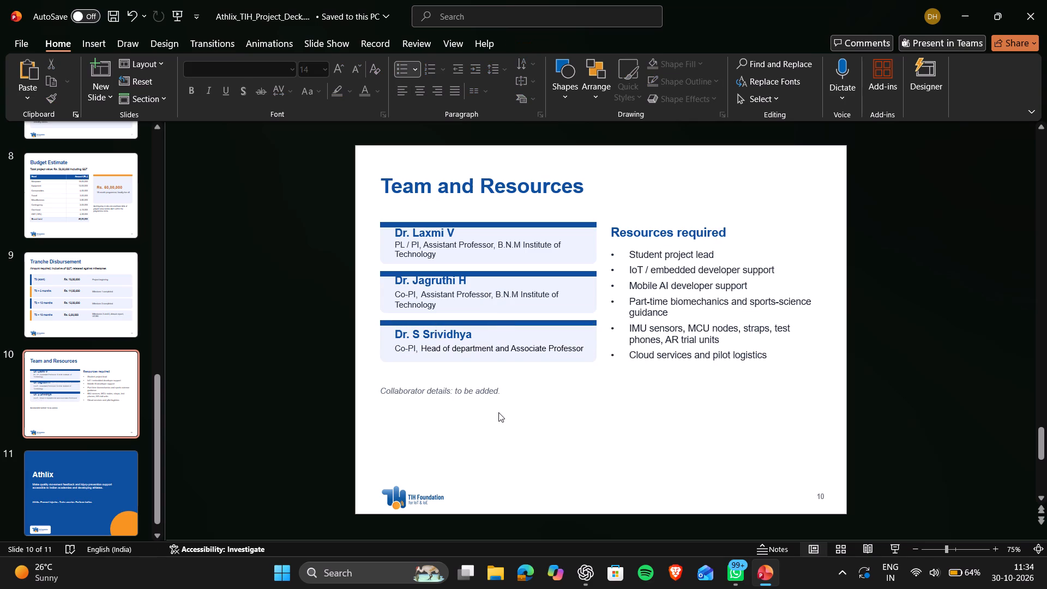
Examine the collaborator details note on the Team and Resources slide, the closing slide and the earlier slide thumbnails.
{"action": "left_click_drag", "start_coordinate": [432, 388], "coordinate": [461, 394]}
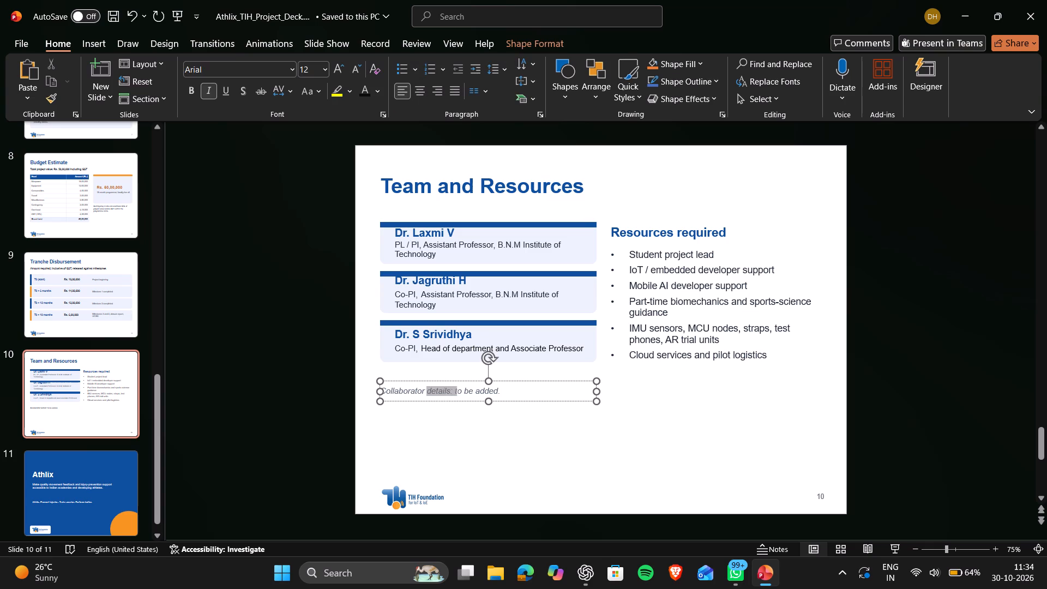
{"action": "left_click_drag", "start_coordinate": [461, 394], "coordinate": [508, 384]}
{"action": "left_click", "coordinate": [504, 441]}
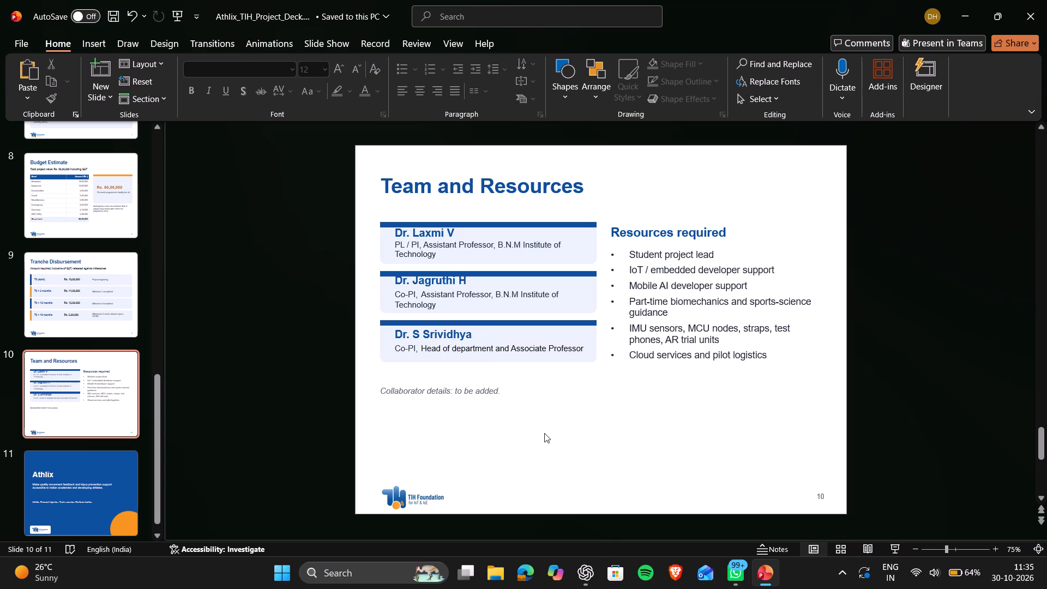
{"action": "key", "text": "Right"}
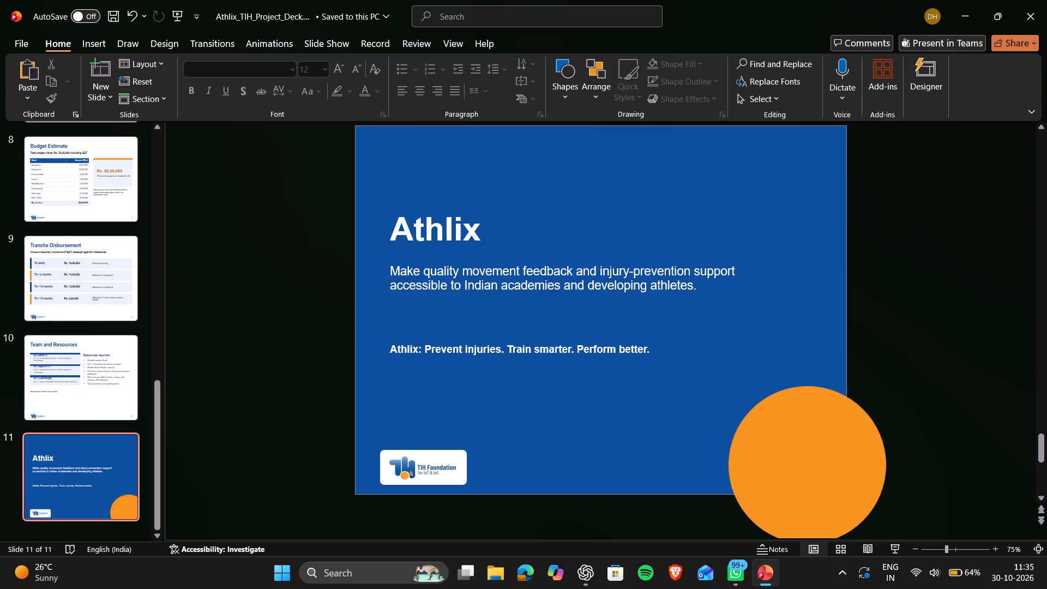
{"action": "key", "text": "Right"}
{"action": "key", "text": "Right"}
{"action": "scroll", "coordinate": [135, 286], "scroll_direction": "down", "scroll_amount": 3}
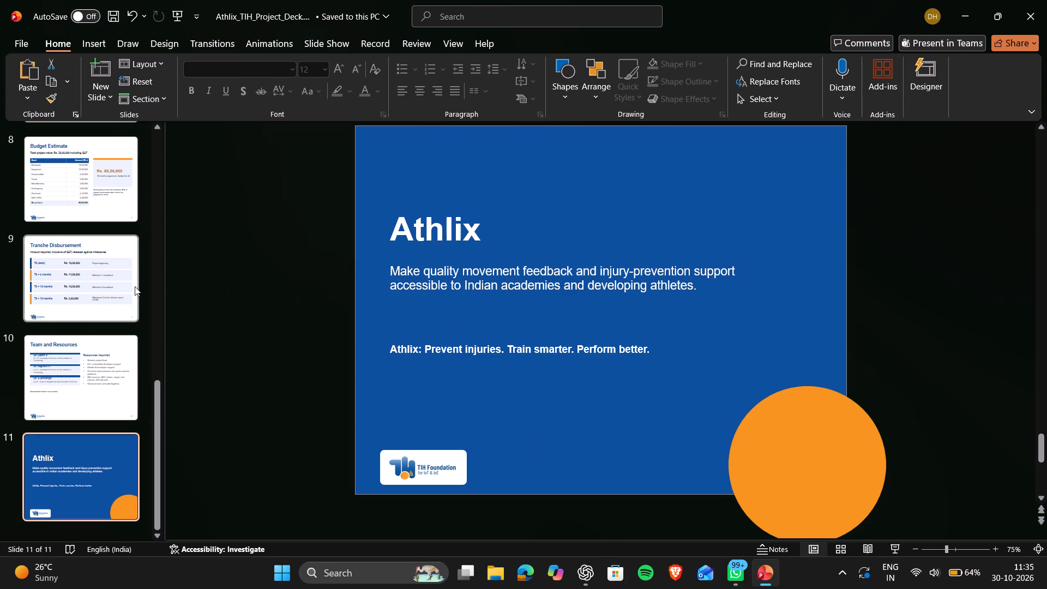
{"action": "scroll", "coordinate": [135, 286], "scroll_direction": "up", "scroll_amount": 6}
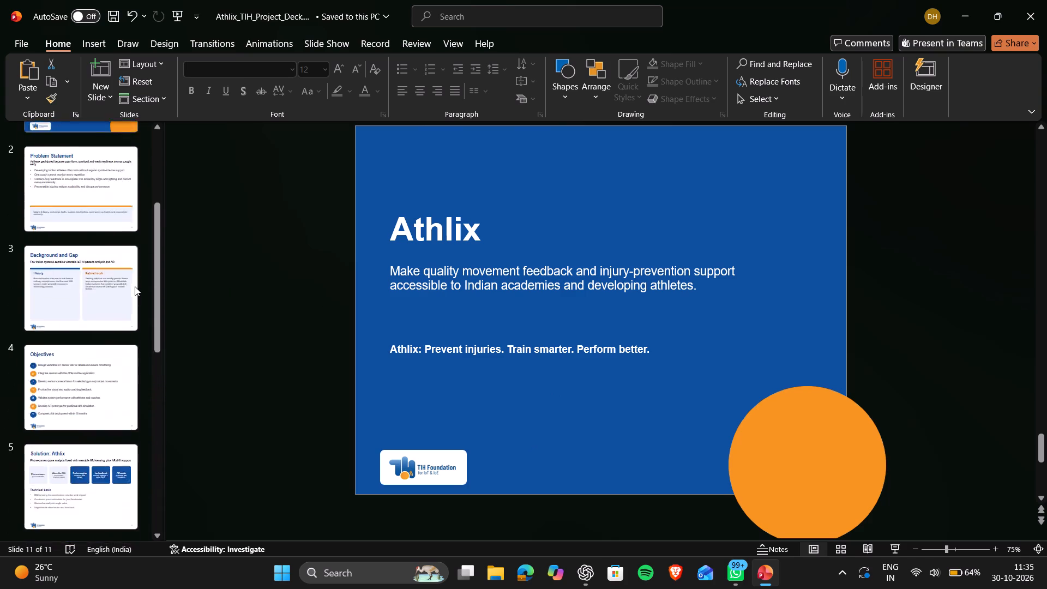
{"action": "scroll", "coordinate": [135, 286], "scroll_direction": "up", "scroll_amount": 2}
{"action": "scroll", "coordinate": [135, 286], "scroll_direction": "up", "scroll_amount": 20}
{"action": "scroll", "coordinate": [135, 286], "scroll_direction": "up", "scroll_amount": 20}
{"action": "scroll", "coordinate": [135, 286], "scroll_direction": "up", "scroll_amount": 20}
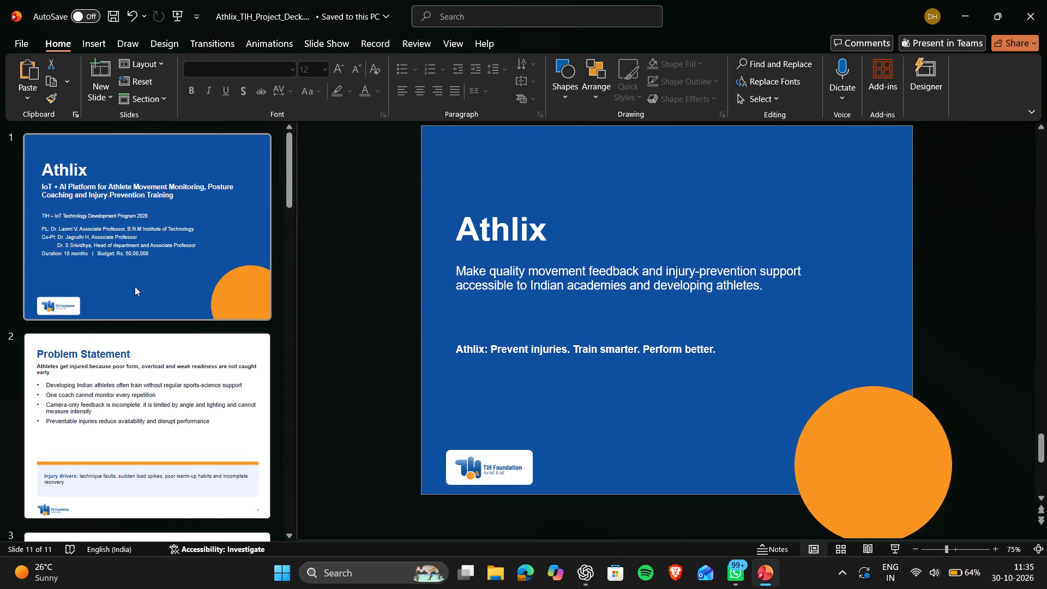
Save the presentation.
{"action": "key", "text": "ctrl+s"}
{"action": "left_click", "coordinate": [341, 317]}
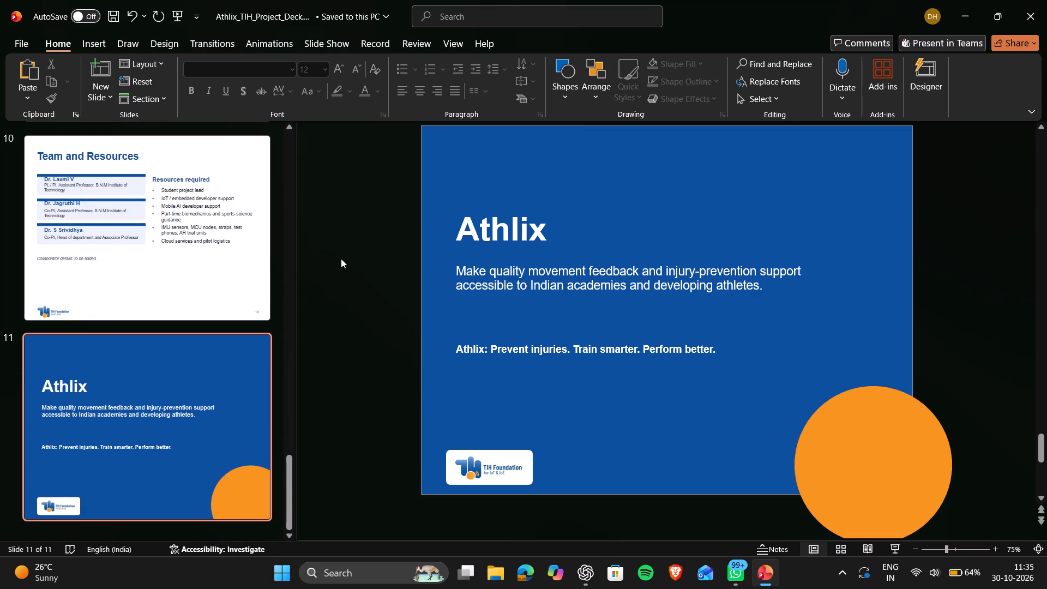
{"action": "key", "text": "ctrl+s"}
{"action": "key", "text": "ctrl+s"}
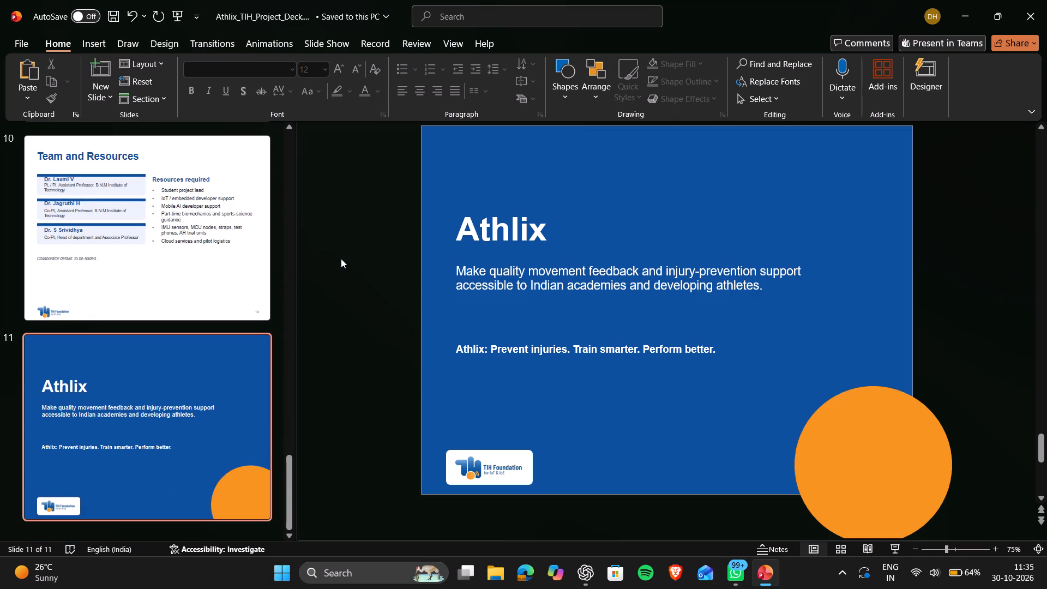
{"action": "left_click", "coordinate": [341, 259]}
Save a copy of the deck in the Downloads folder as Athlix_TIH_Project_Deck.pptx in PowerPoint Presentation format.
{"action": "left_click", "coordinate": [17, 13]}
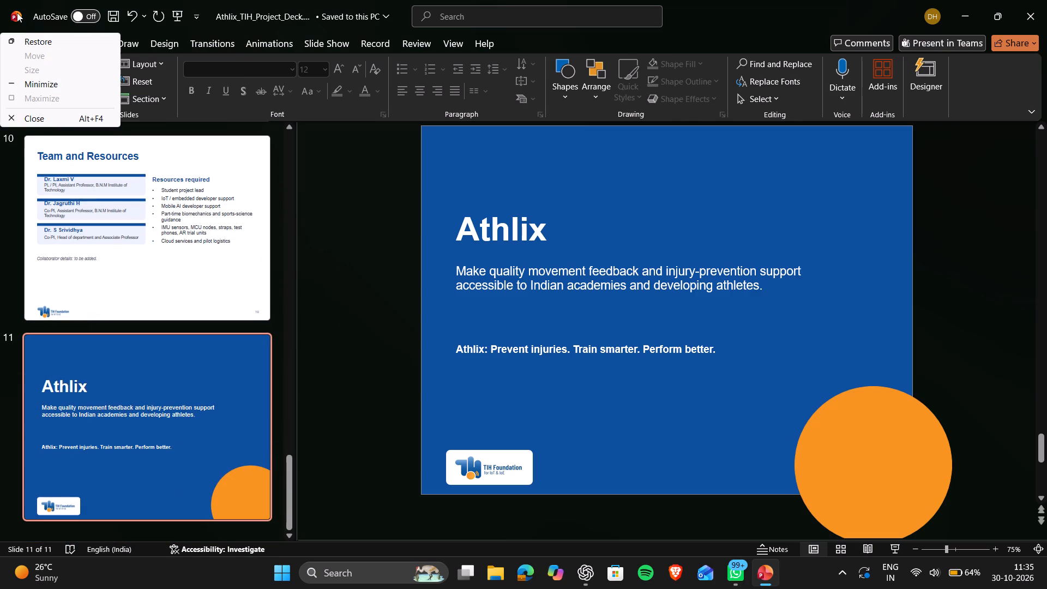
{"action": "left_click", "coordinate": [332, 157]}
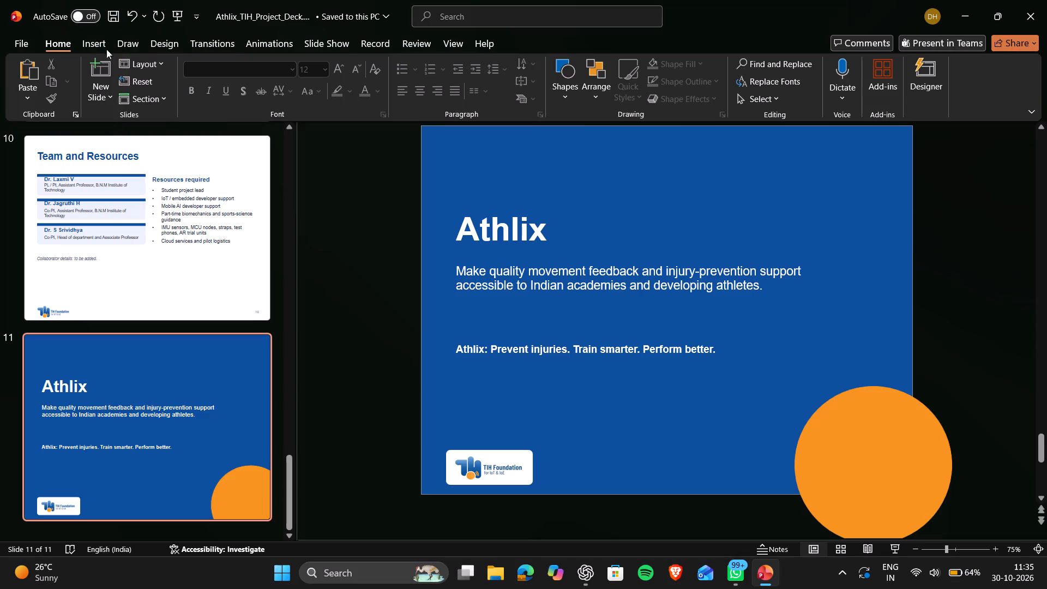
{"action": "left_click", "coordinate": [20, 41]}
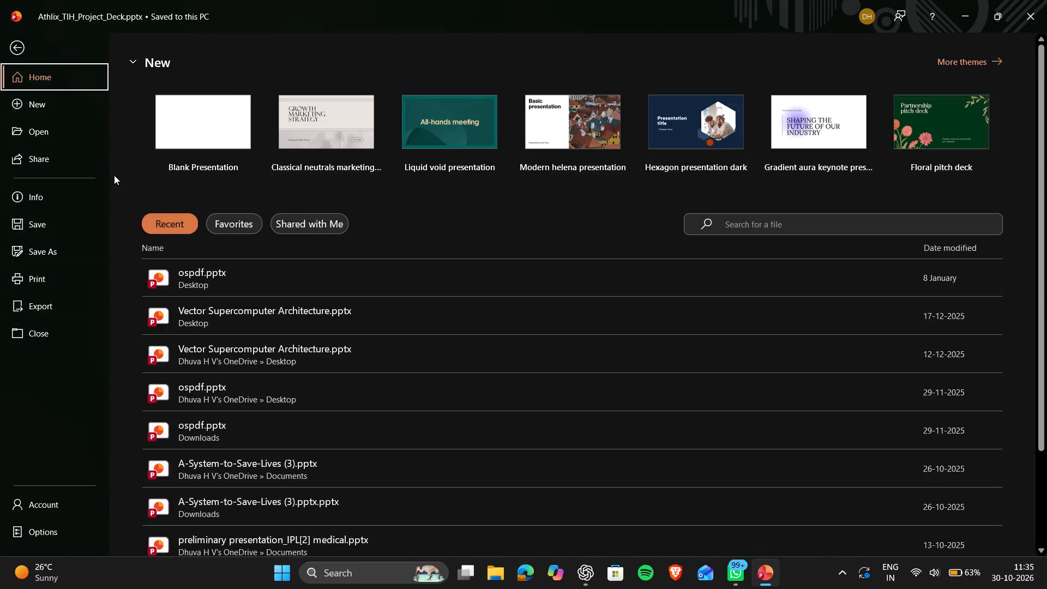
{"action": "left_click", "coordinate": [39, 244]}
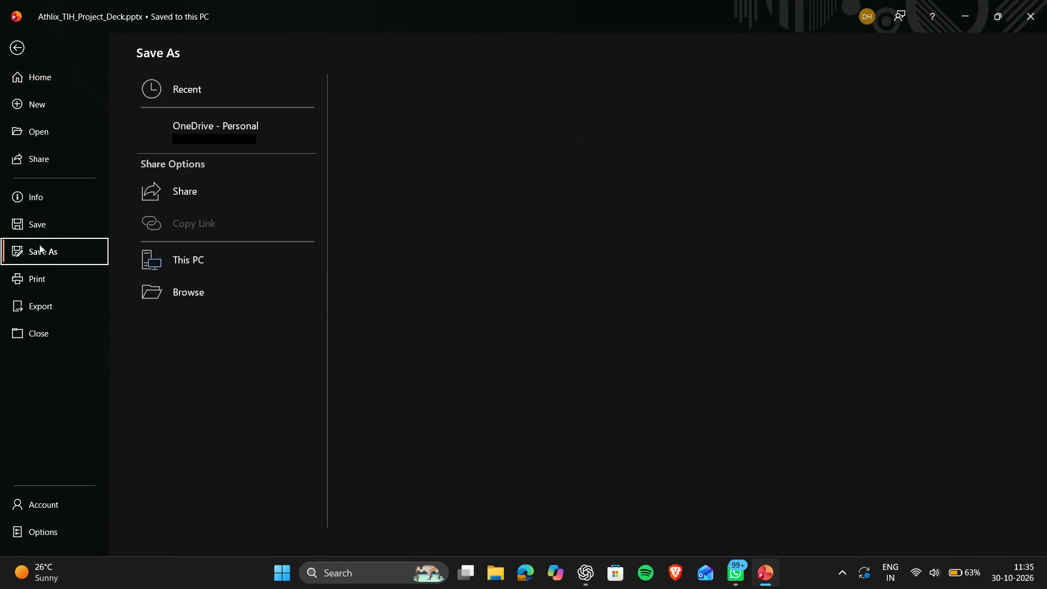
{"action": "left_click", "coordinate": [202, 262]}
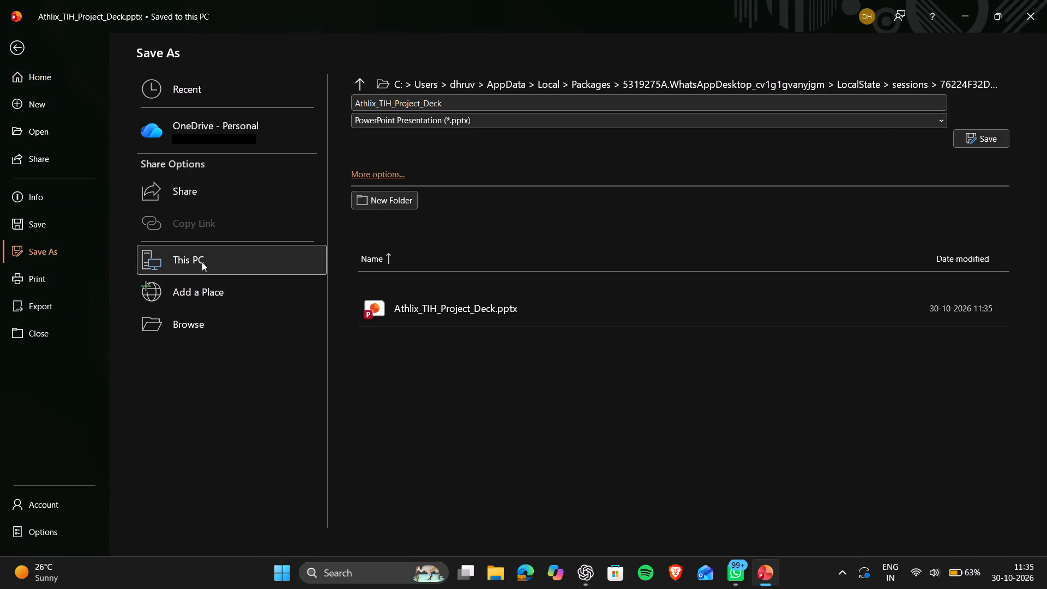
{"action": "double_click", "coordinate": [184, 325]}
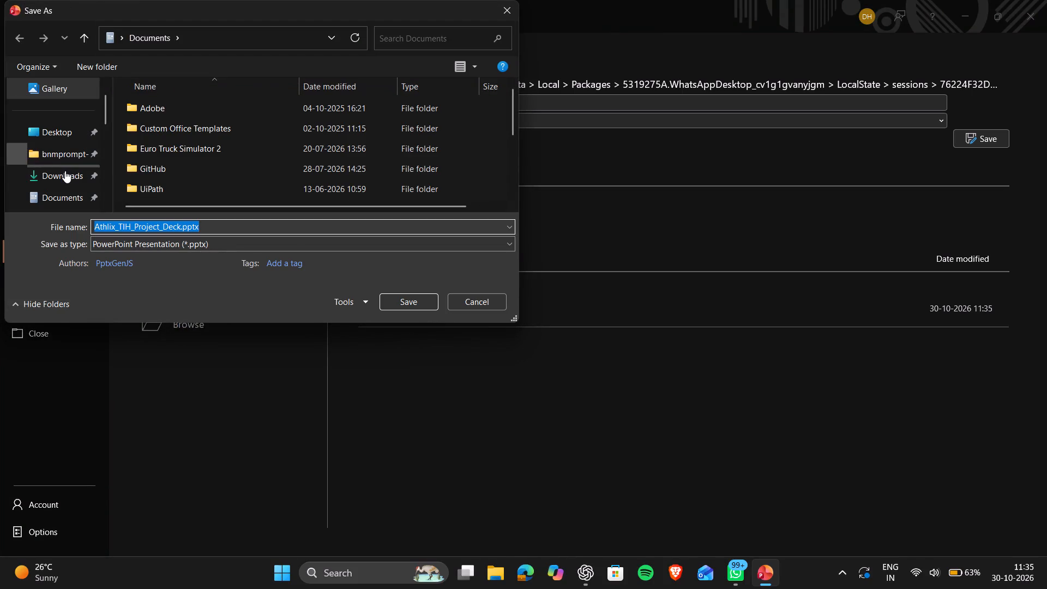
{"action": "left_click", "coordinate": [65, 171]}
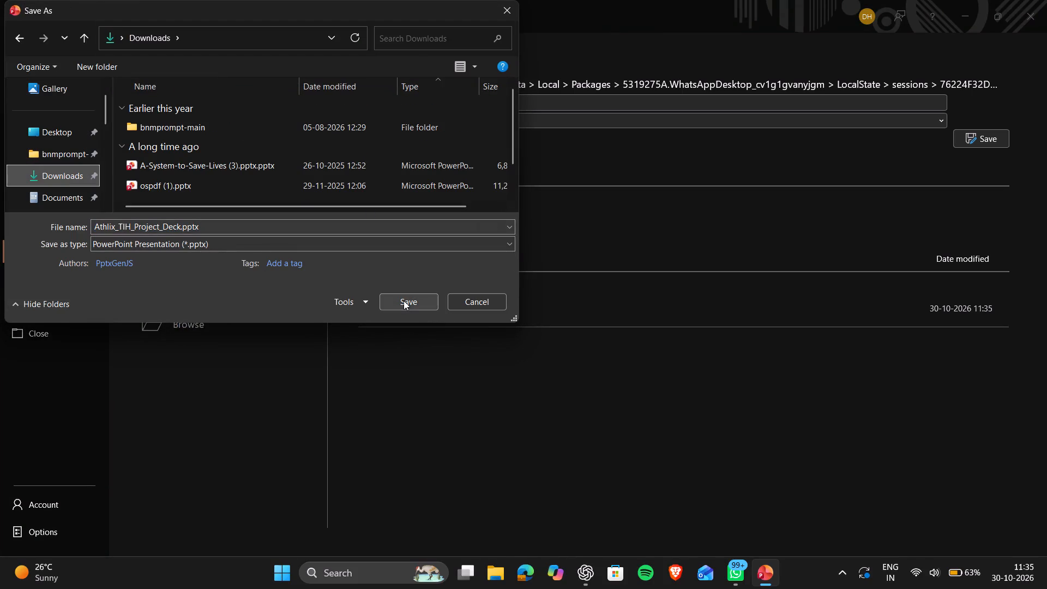
{"action": "left_click", "coordinate": [404, 300]}
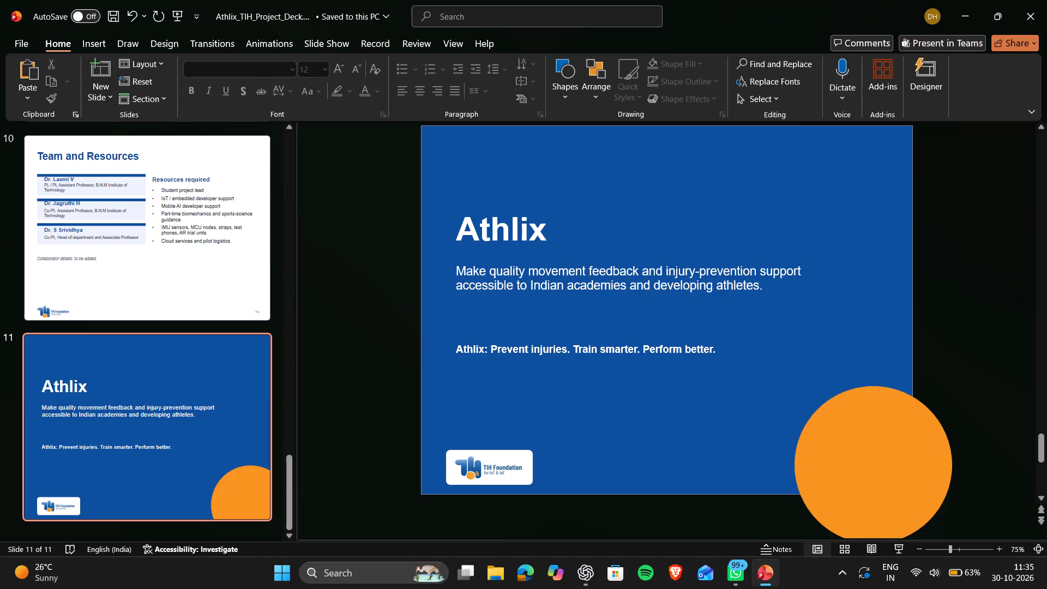